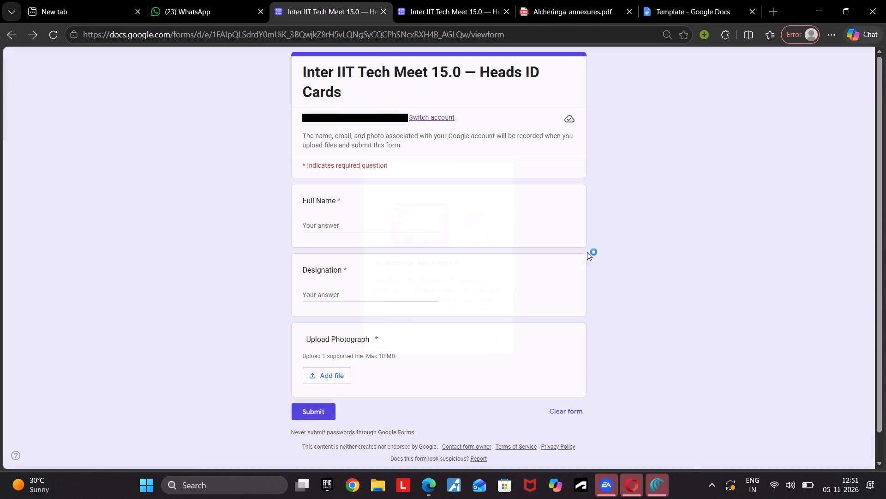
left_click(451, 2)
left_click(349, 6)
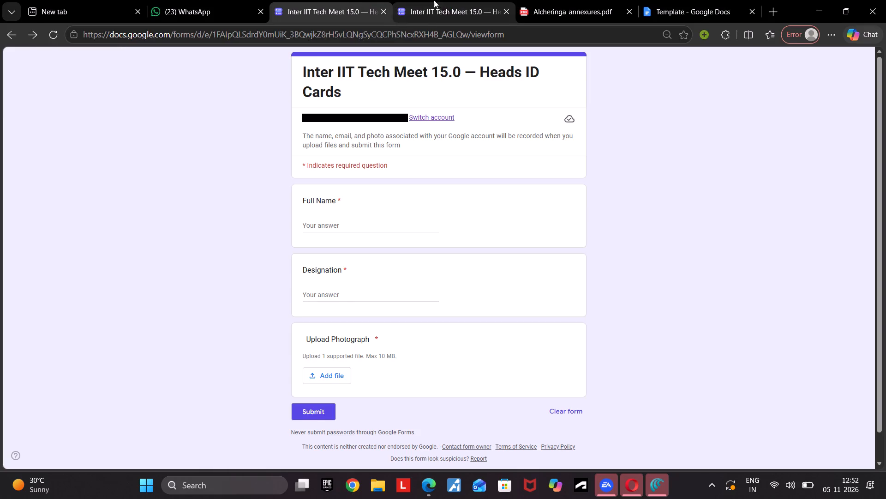
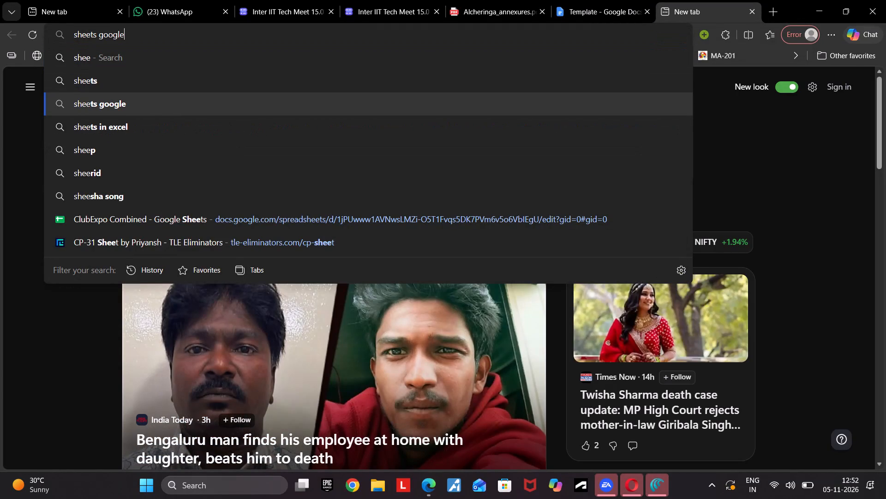
Run the web search for Google Sheets and open the Untitled form (Responses) spreadsheet from its file list.
key("Return")
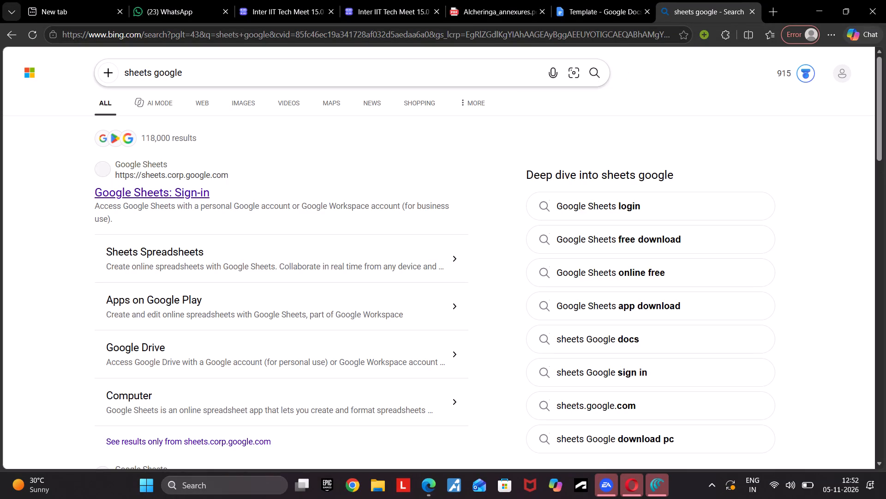
left_click(179, 193)
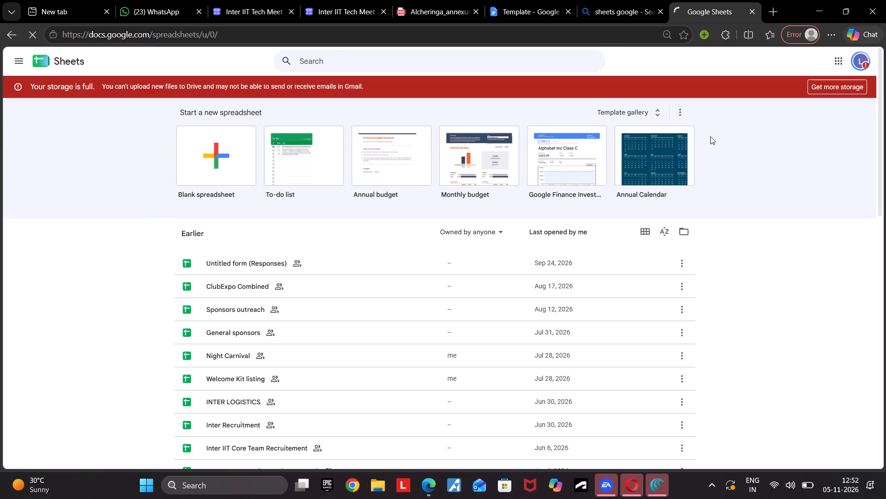
left_click(246, 269)
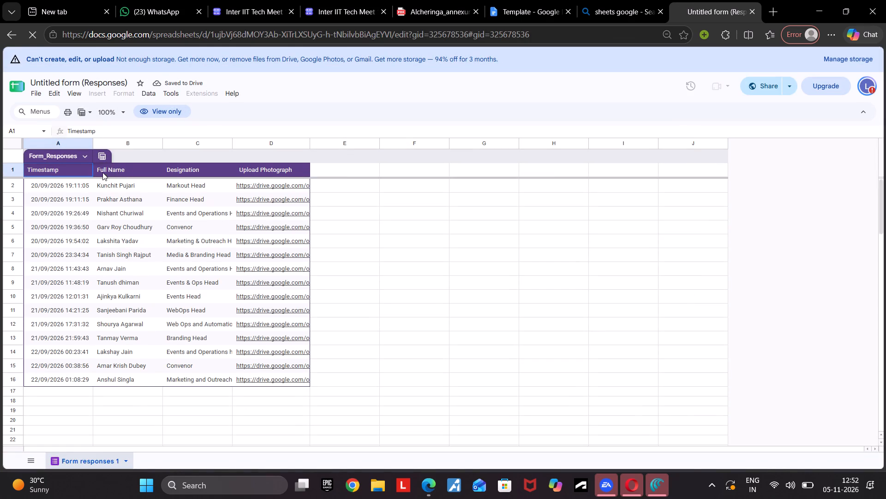
Look over the Full Name and Designation columns of the form responses.
left_click(109, 167)
left_click_drag(121, 170, 207, 315)
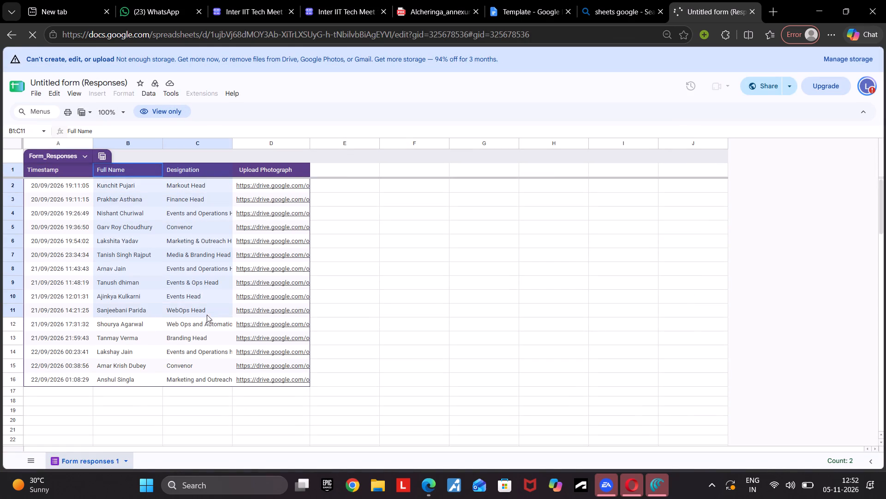
left_click_drag(207, 315, 208, 361)
left_click(208, 361)
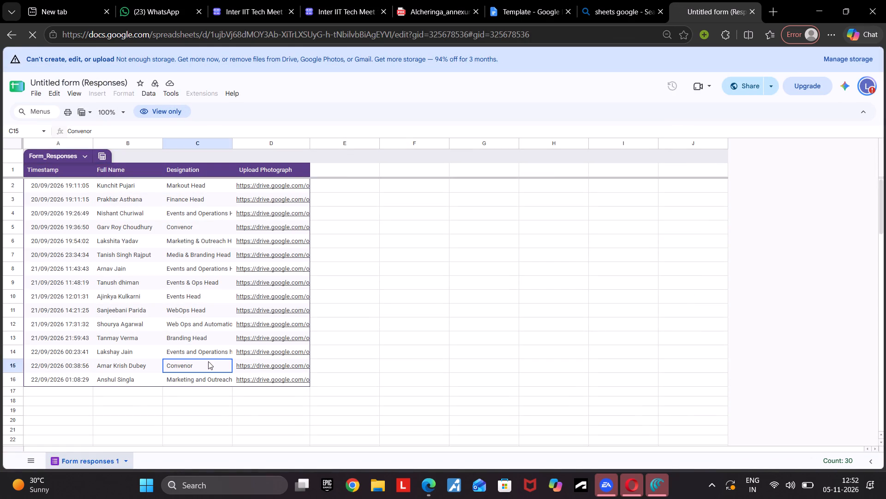
left_click(466, 381)
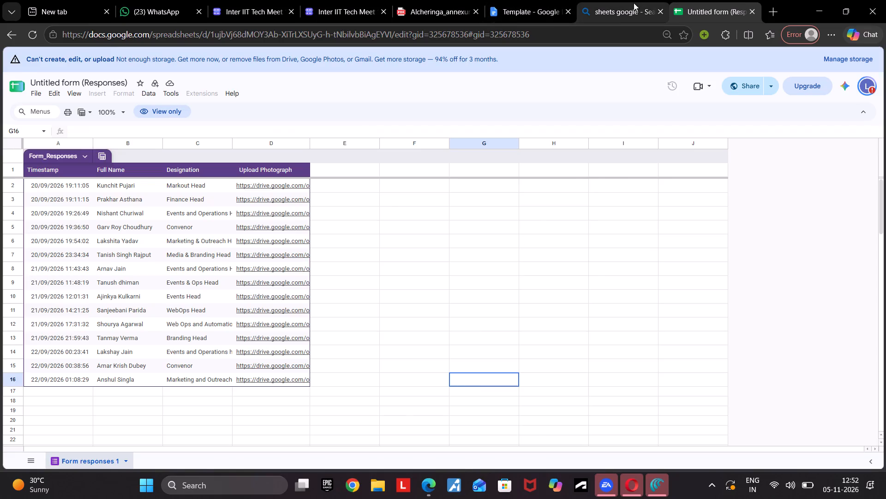
Switch to the Template document and move its browser tab next to the form responses tab.
left_click(630, 6)
left_click(520, 13)
left_click_drag(520, 13, 566, 14)
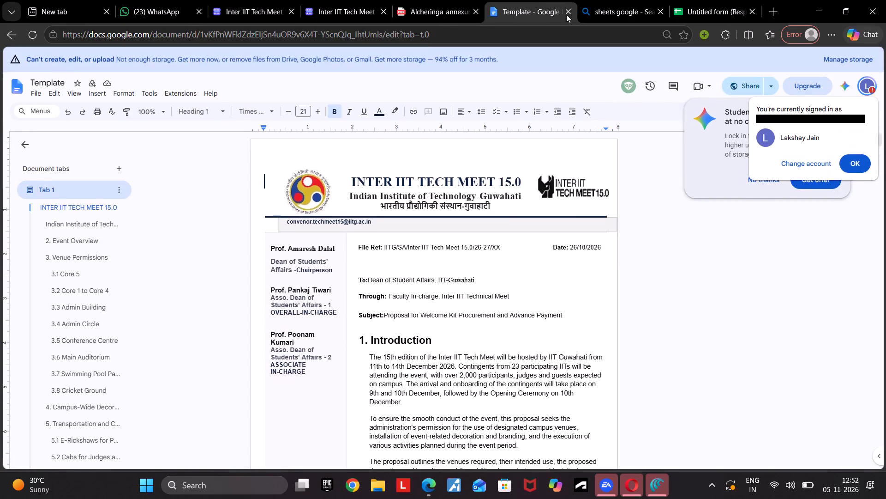
left_click_drag(566, 14, 584, 13)
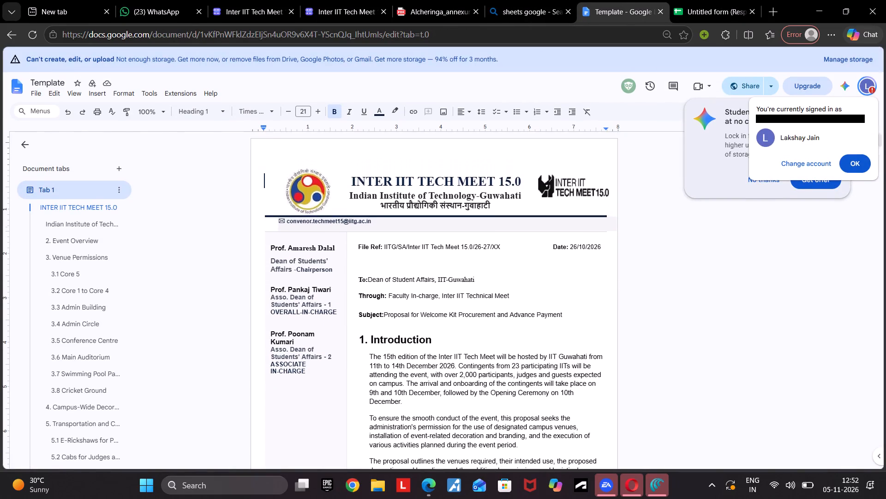
Delete the letter body from the "1. Introduction" heading through nearly all of section 3.10 New SAC.
scroll(430, 276, "down", 2)
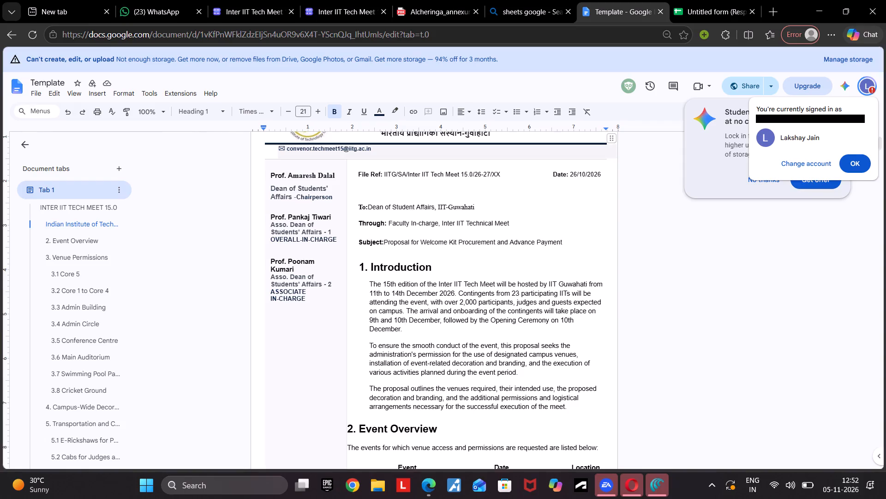
left_click_drag(360, 266, 499, 457)
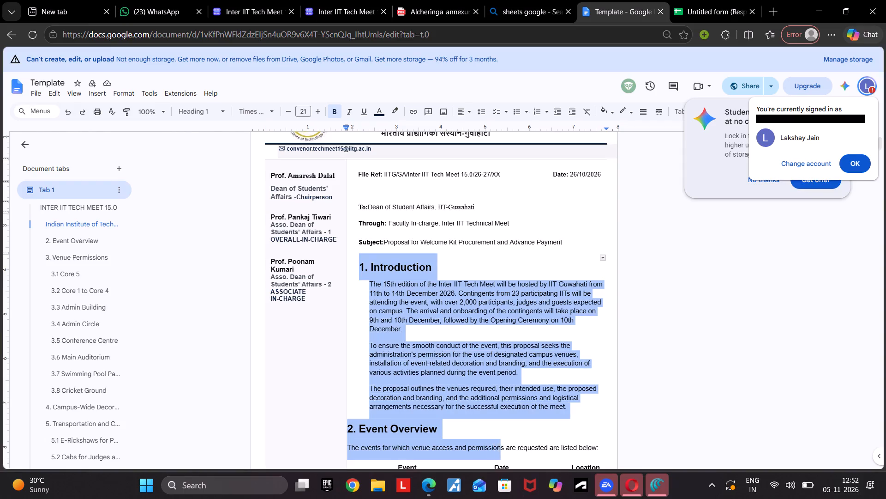
left_click_drag(499, 457, 501, 473)
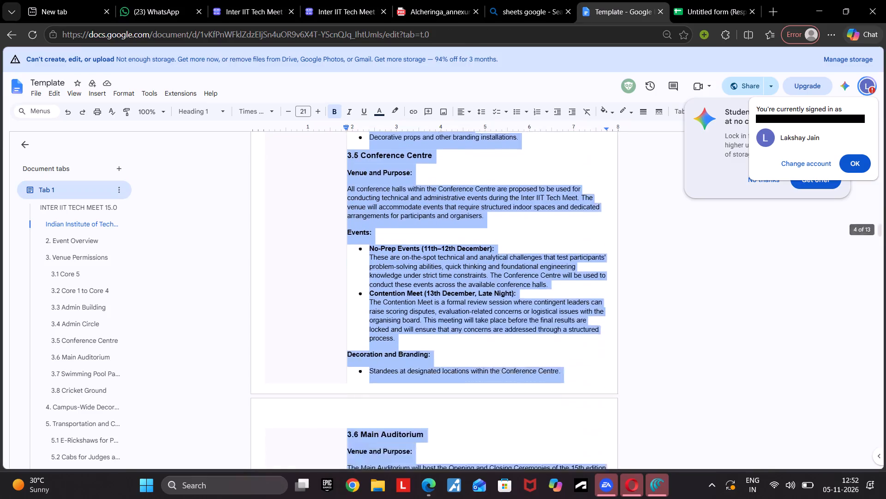
left_click_drag(501, 473, 491, 462)
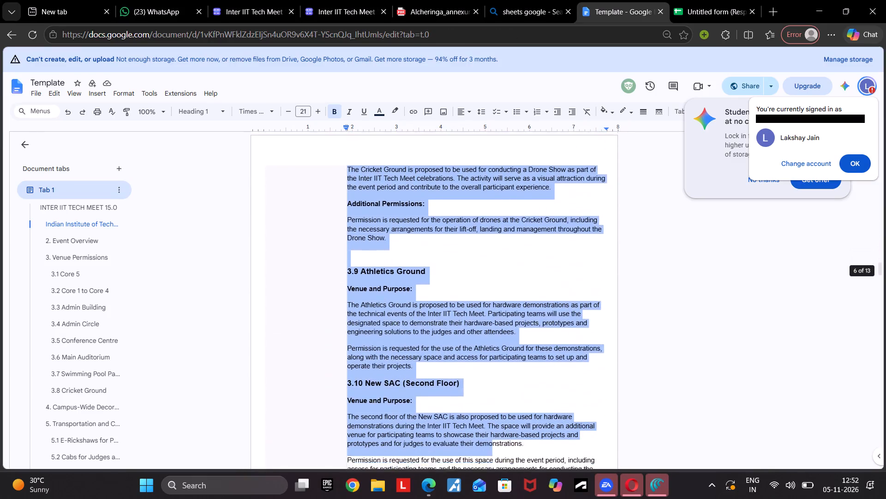
left_click_drag(491, 462, 491, 462)
key("BackSpace")
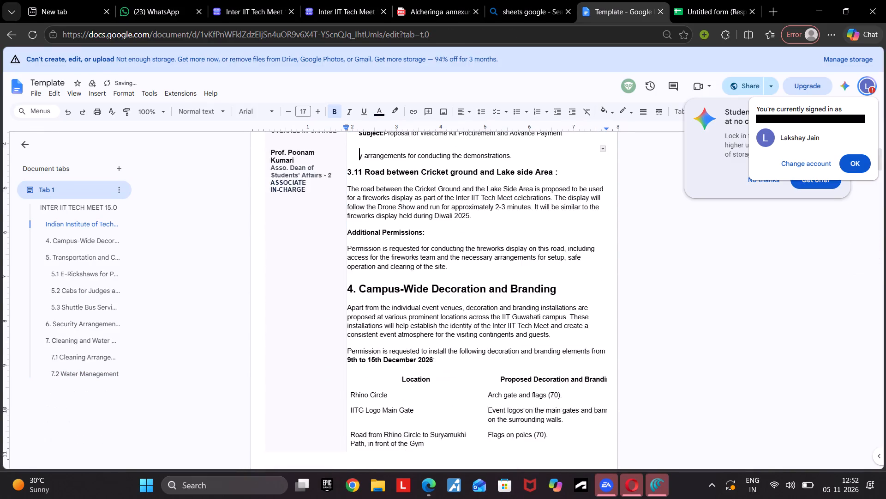
Delete the leftover line of section 3.10 and everything after it through the end of section 5, Transportation and Campus Mobility.
scroll(443, 287, "up", 4)
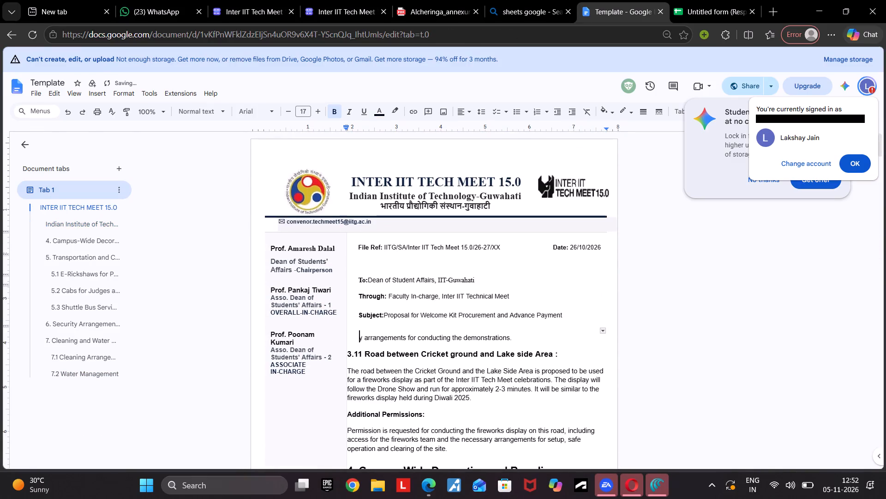
left_click_drag(355, 337, 597, 498)
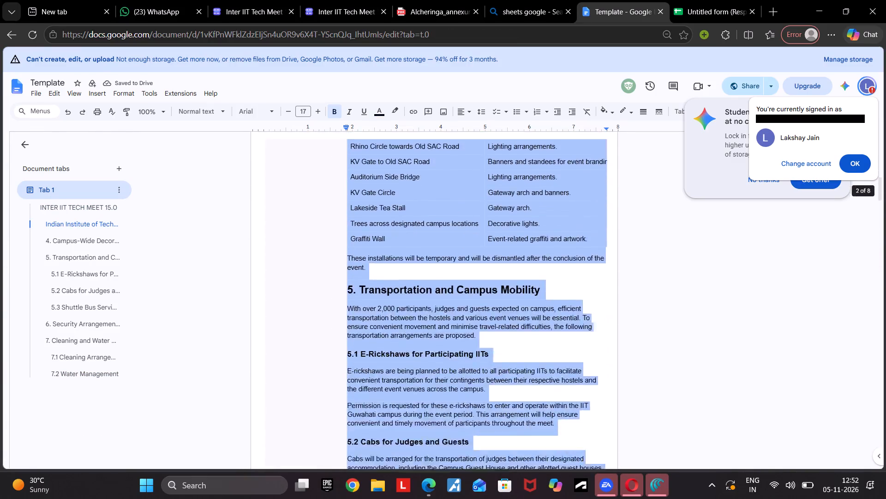
left_click_drag(597, 498, 593, 498)
key("BackSpace")
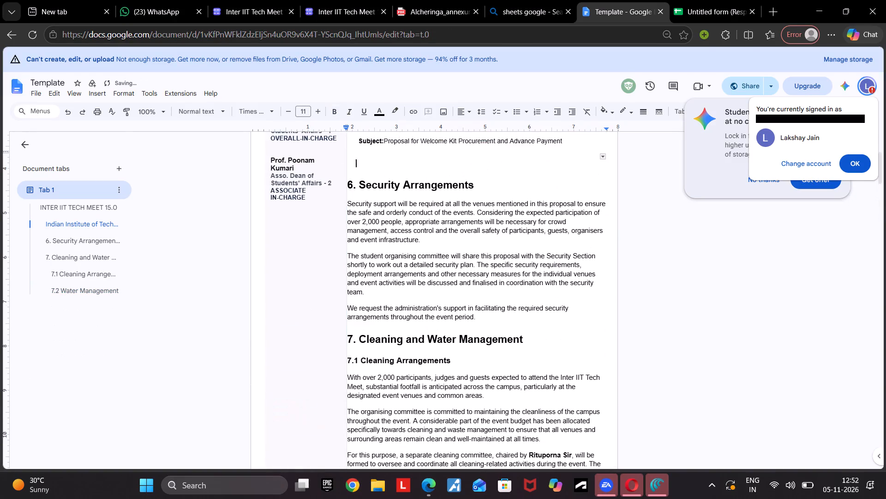
left_click(604, 158)
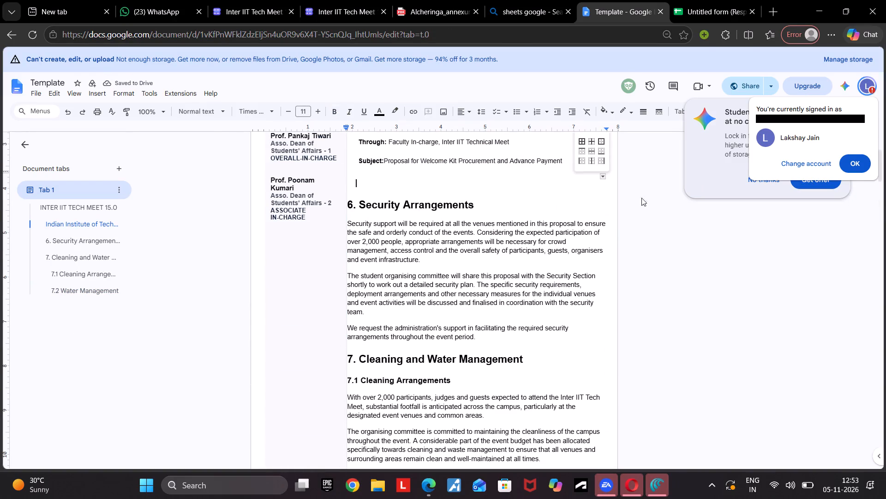
left_click(648, 211)
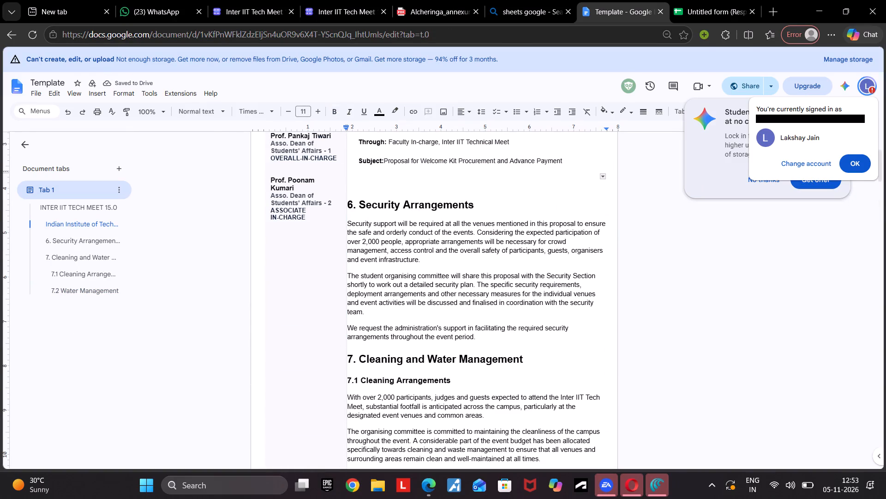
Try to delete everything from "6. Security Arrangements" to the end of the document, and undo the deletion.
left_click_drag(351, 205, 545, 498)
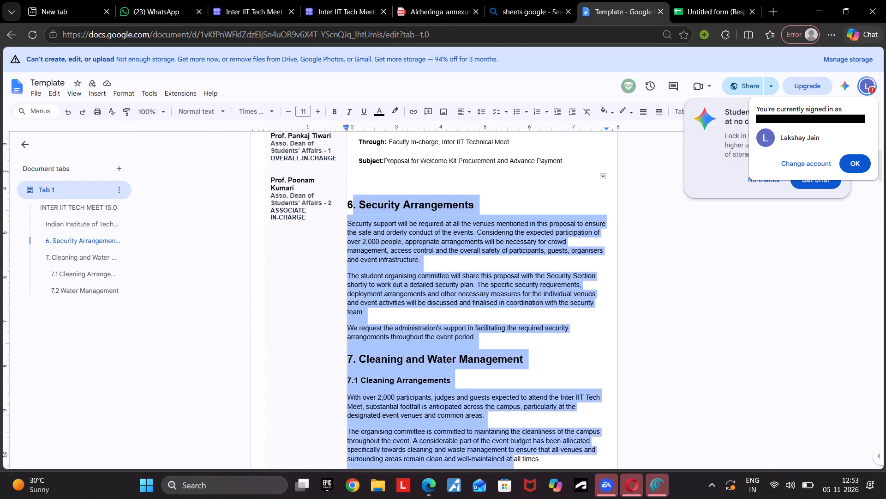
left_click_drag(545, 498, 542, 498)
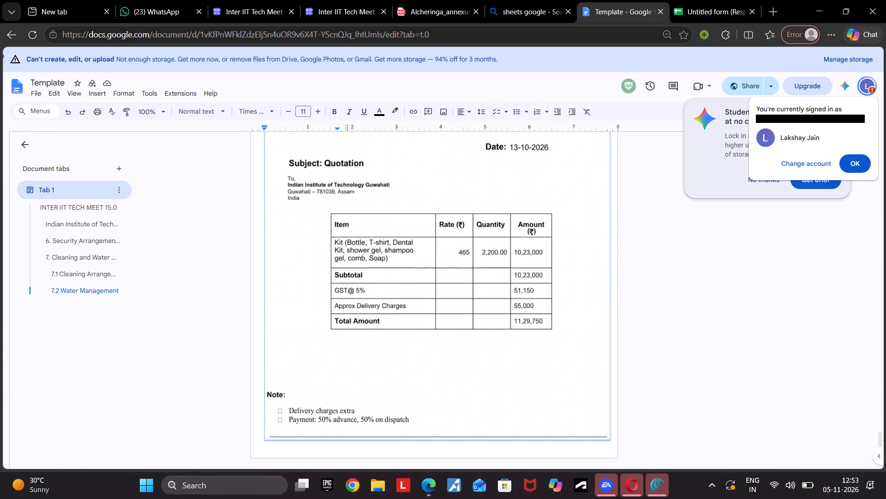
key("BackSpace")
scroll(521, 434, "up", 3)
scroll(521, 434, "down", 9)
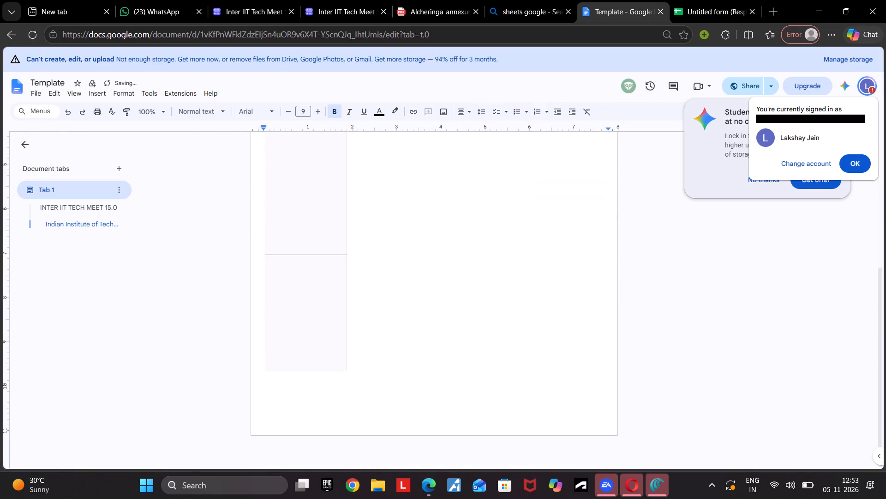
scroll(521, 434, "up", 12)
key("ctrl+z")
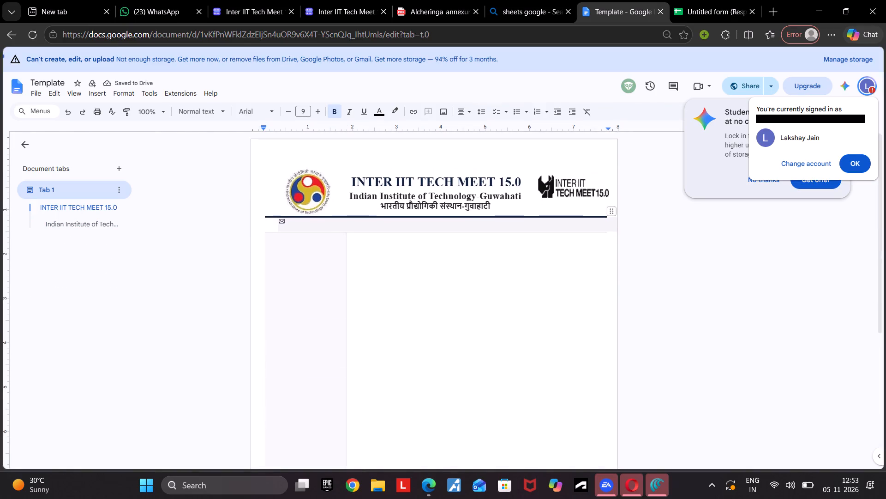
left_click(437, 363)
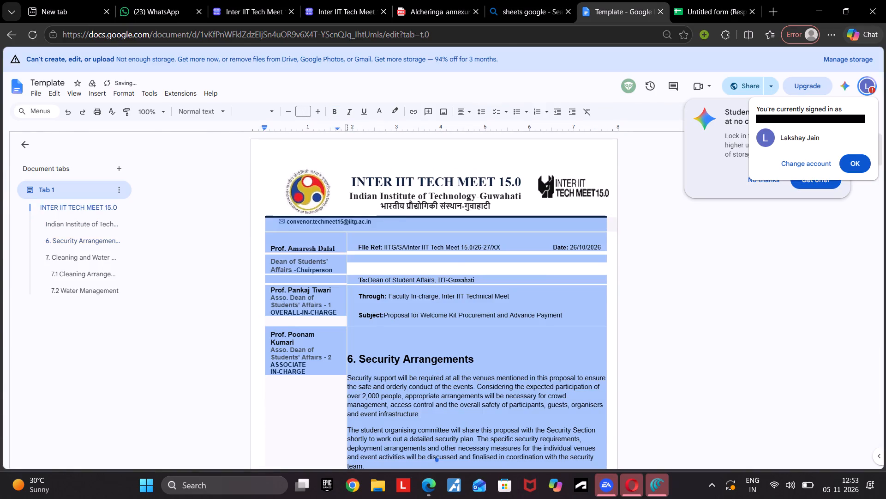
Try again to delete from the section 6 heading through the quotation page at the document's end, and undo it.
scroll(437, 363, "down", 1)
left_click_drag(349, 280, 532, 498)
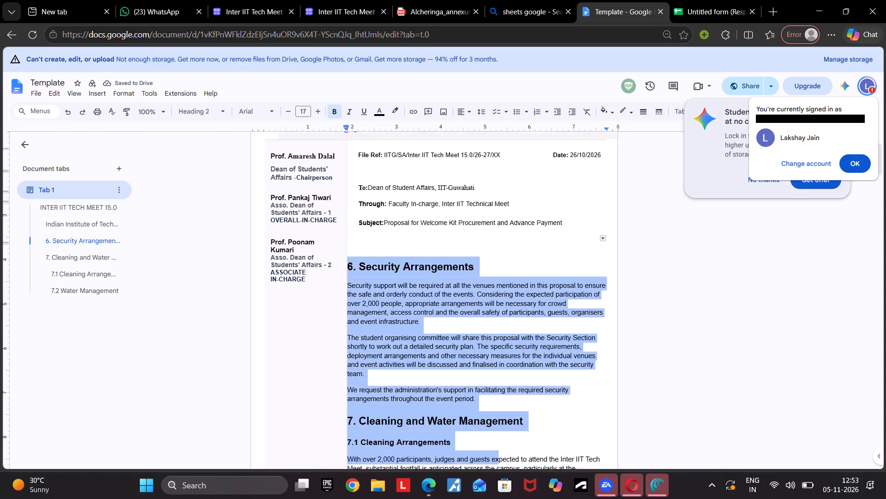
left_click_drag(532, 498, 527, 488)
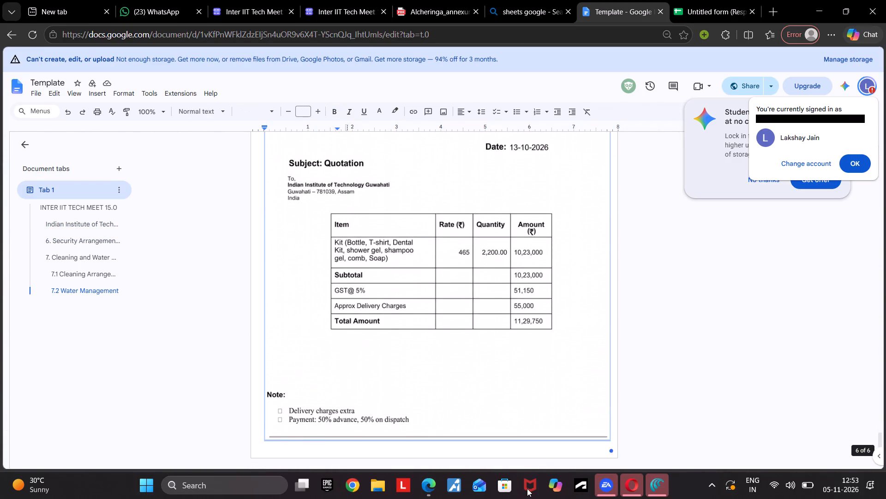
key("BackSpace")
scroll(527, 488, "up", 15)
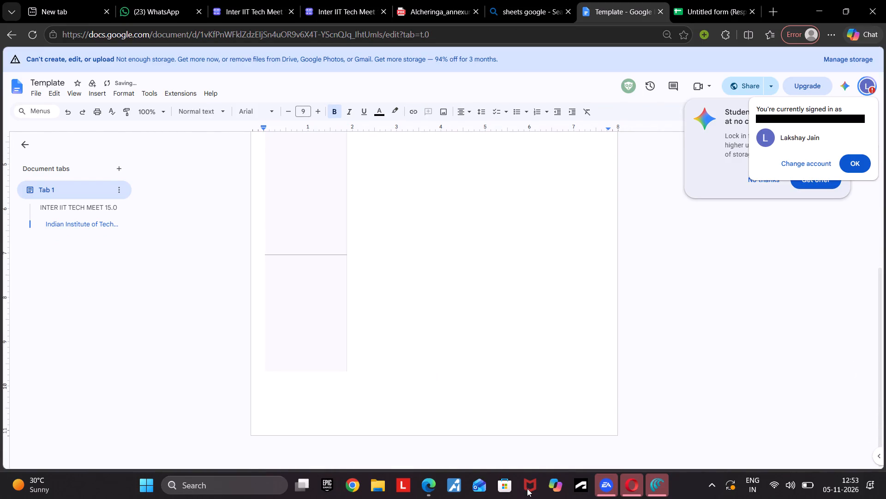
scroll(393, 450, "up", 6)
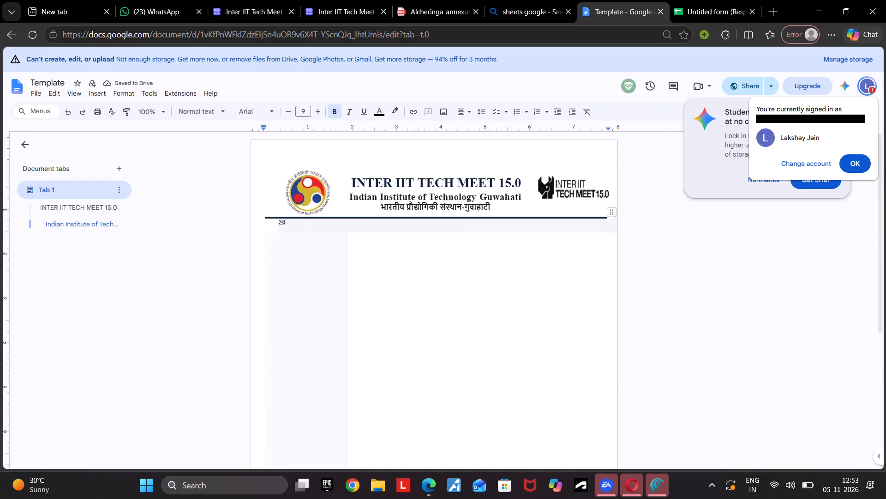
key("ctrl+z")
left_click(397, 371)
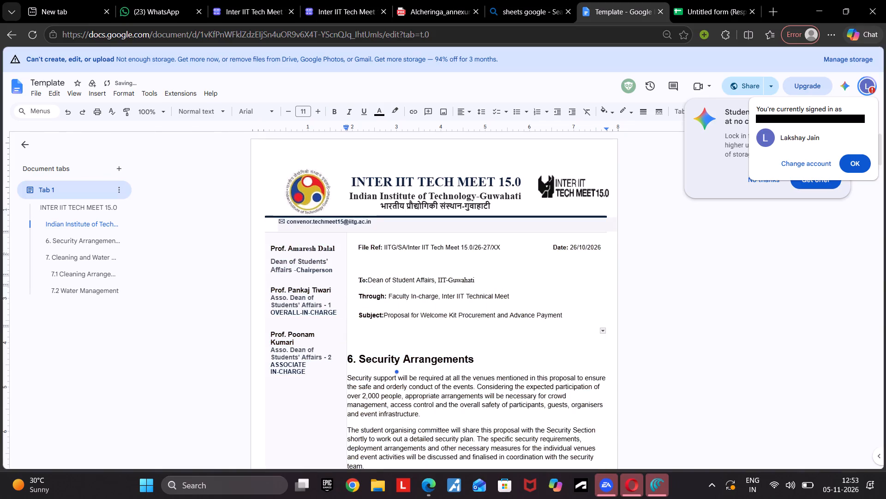
Delete only the text of sections 6. Security Arrangements and 7. Cleaning and Water Management, keeping the side column and sign-off.
left_click_drag(350, 358, 503, 473)
key("BackSpace")
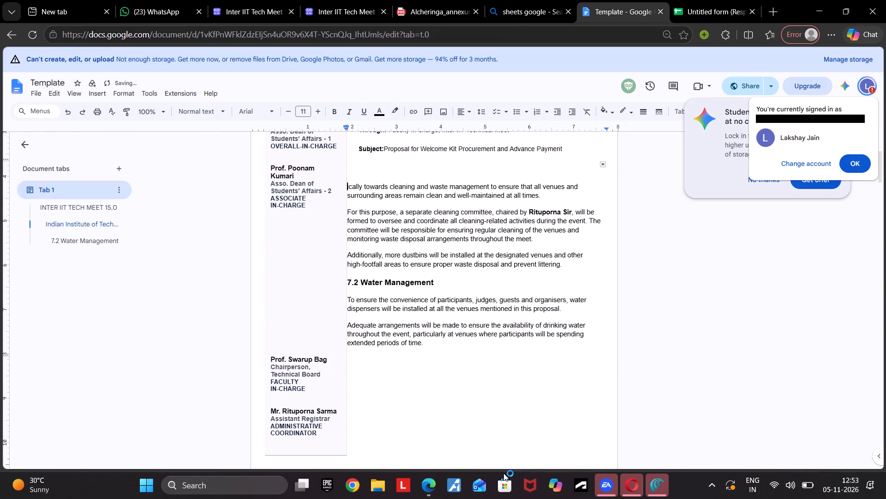
left_click_drag(345, 187, 446, 352)
left_click(446, 352)
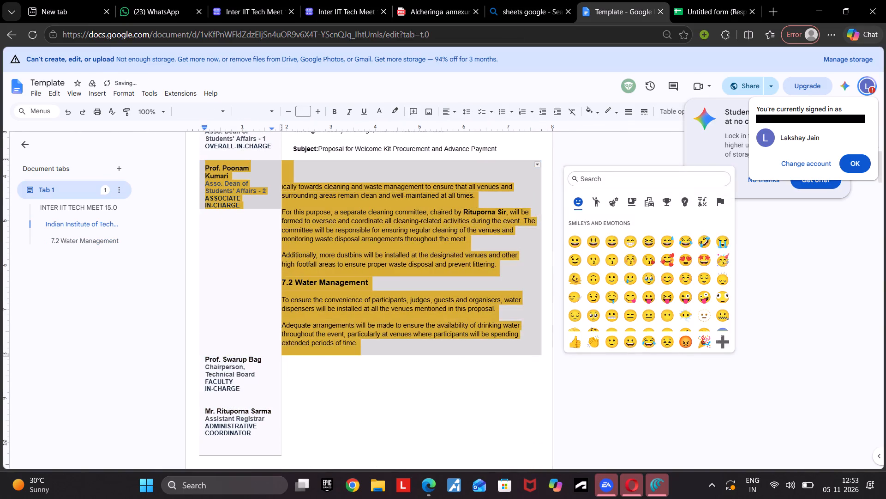
left_click(499, 383)
left_click_drag(429, 351, 349, 190)
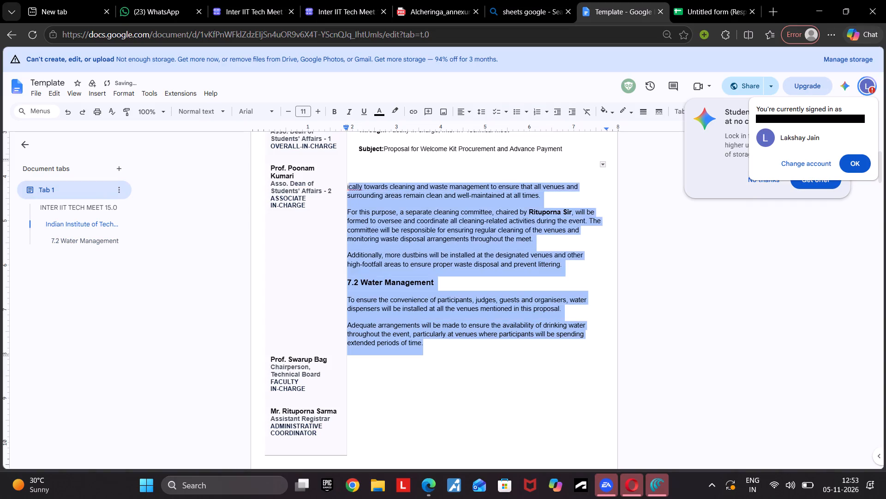
left_click_drag(349, 190, 348, 188)
key("BackSpace")
key("BackSpace")
Clear the leftover blank lines in the emptied letter body below the Subject line.
key("Delete")
key("Delete")
key("Delete")
key("Delete")
key("Delete")
key("Delete")
key("Delete")
key("Delete")
key("Delete")
key("Delete")
key("Delete")
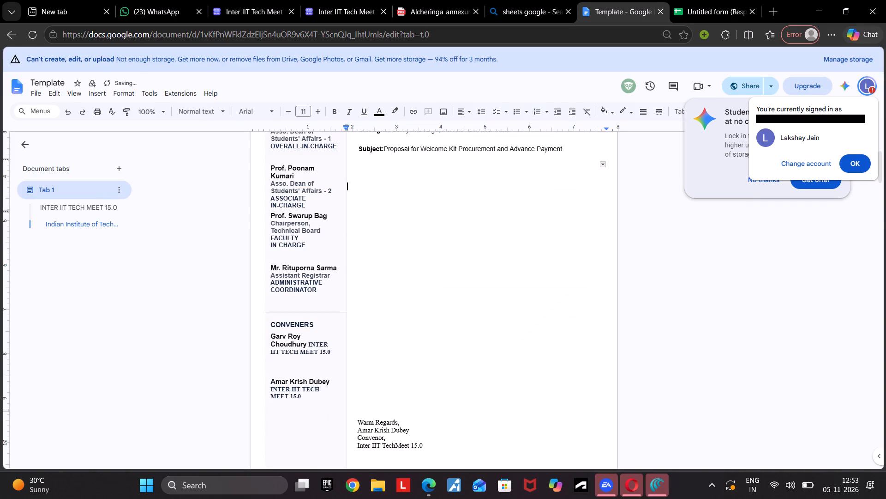
key("Delete")
key("Delete")
key("BackSpace")
key("BackSpace")
Move down past the emptied body to the "Warm Regards" sign-off and check the page that follows it.
key("Down")
key("Down")
key("Down")
key("Down")
key("Down")
key("Down")
key("Down")
key("Up")
key("Up")
scroll(348, 188, "down", 3)
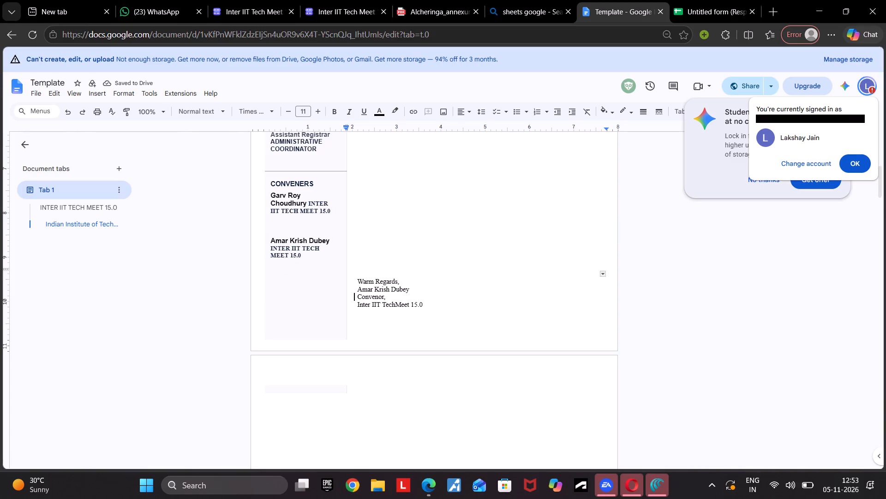
Examine the blank page after the "Warm Regards" sign-off, its table options, and the signature page that follows.
scroll(425, 307, "down", 5)
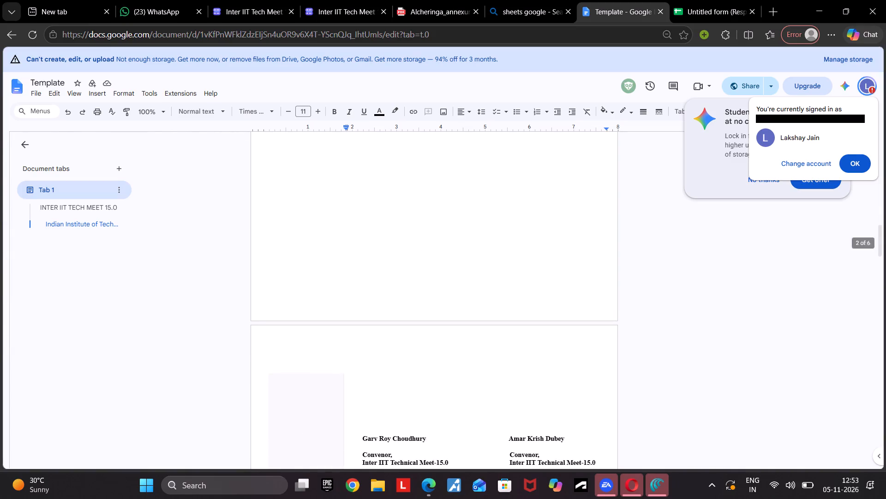
scroll(425, 307, "down", 2)
left_click(425, 307)
scroll(425, 307, "up", 3)
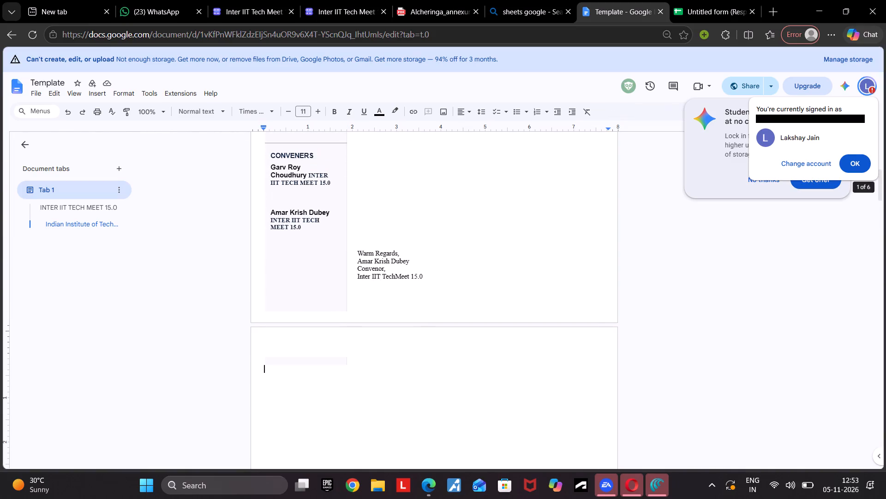
right_click(436, 365)
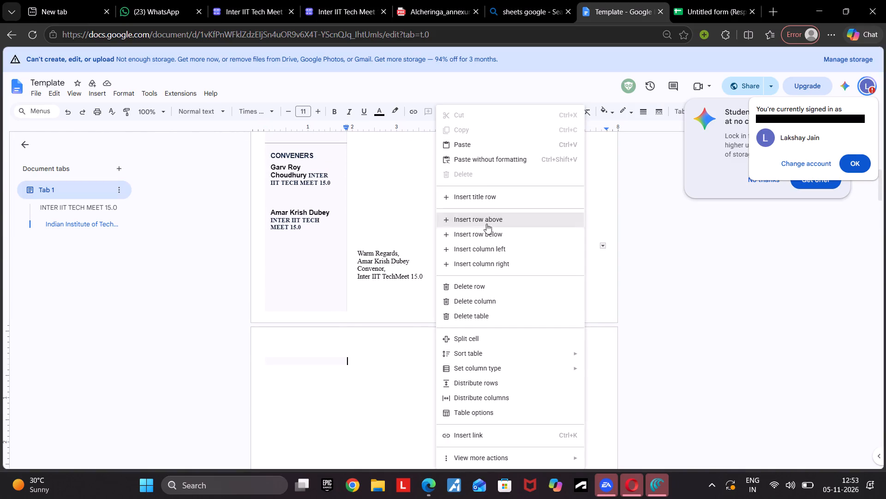
scroll(488, 308, "down", 2)
scroll(491, 366, "down", 1)
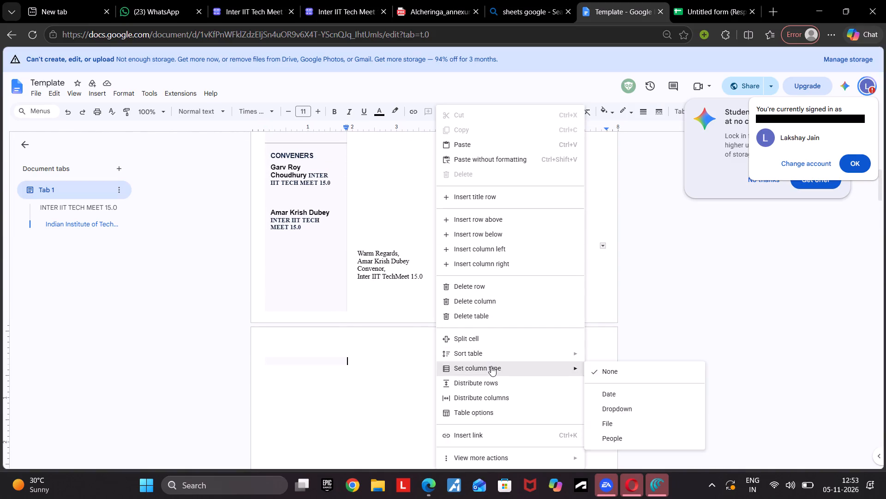
left_click(672, 343)
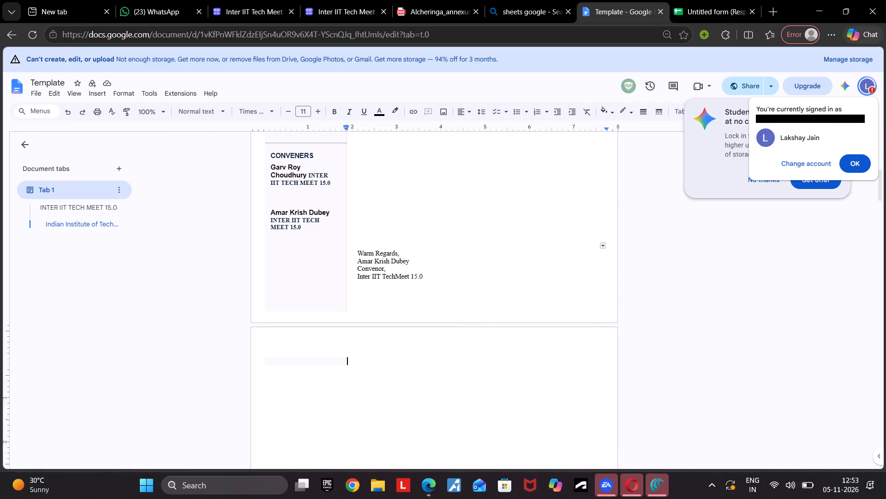
left_click(546, 382)
scroll(546, 382, "down", 9)
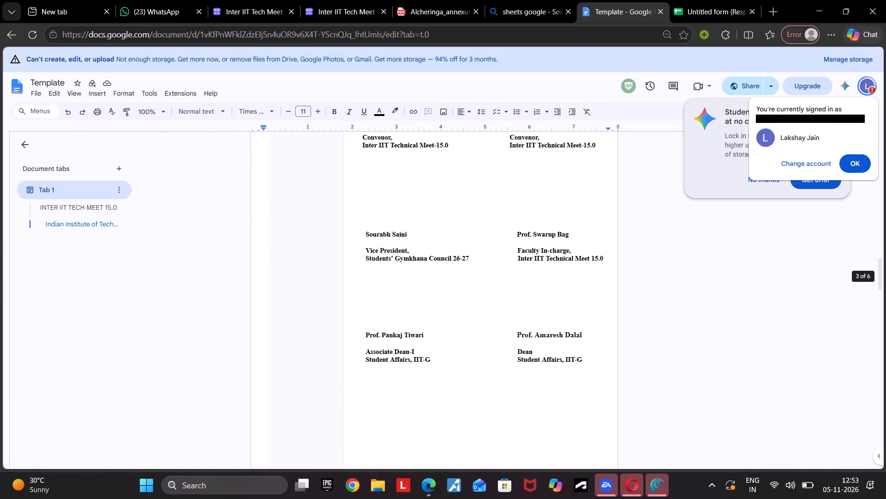
scroll(460, 348, "up", 3)
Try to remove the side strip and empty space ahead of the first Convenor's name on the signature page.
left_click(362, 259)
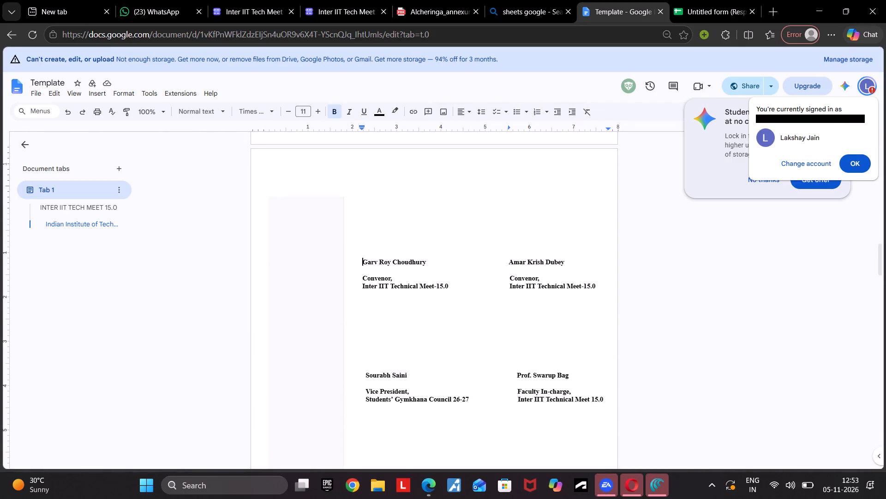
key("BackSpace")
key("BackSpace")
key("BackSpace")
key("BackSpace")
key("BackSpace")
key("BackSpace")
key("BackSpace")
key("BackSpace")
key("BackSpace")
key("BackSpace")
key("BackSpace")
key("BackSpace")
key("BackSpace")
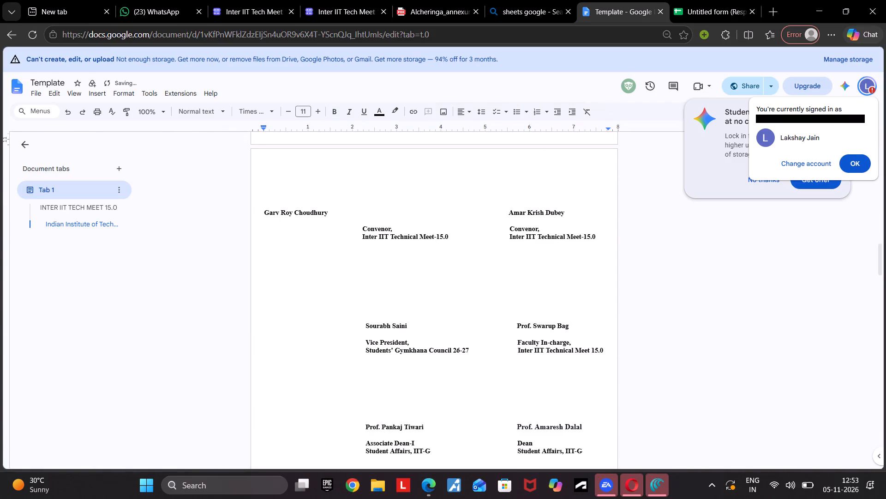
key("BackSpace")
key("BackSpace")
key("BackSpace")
Undo the signature-page deletions and the earlier clearing of the cleaning and water management text.
scroll(362, 259, "up", 4)
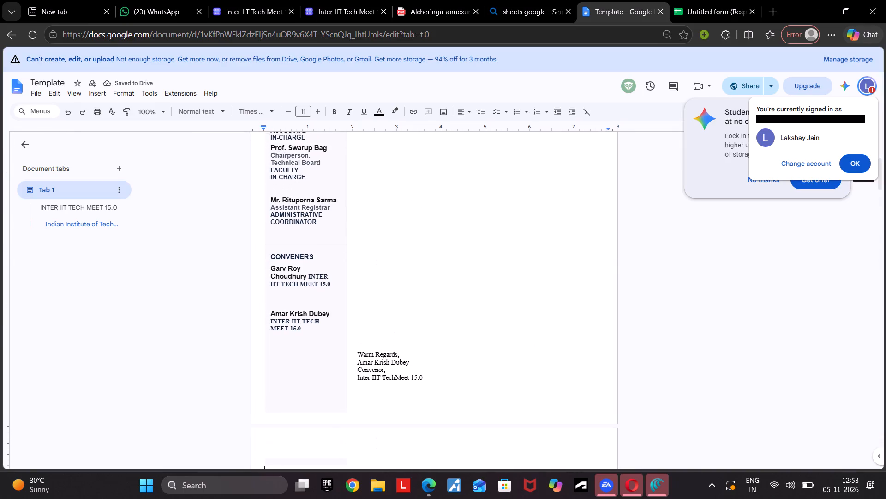
key("ctrl+z")
key("ctrl+z")
key("ctrl+z")
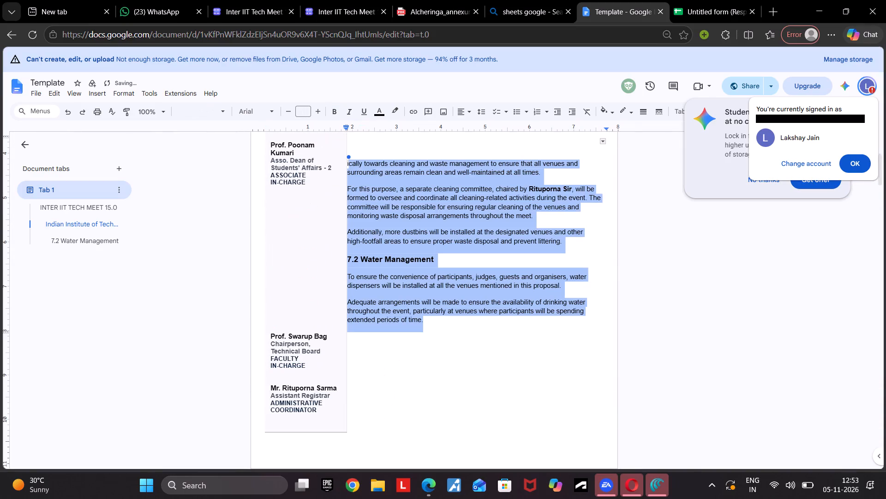
scroll(362, 259, "up", 7)
scroll(362, 259, "down", 2)
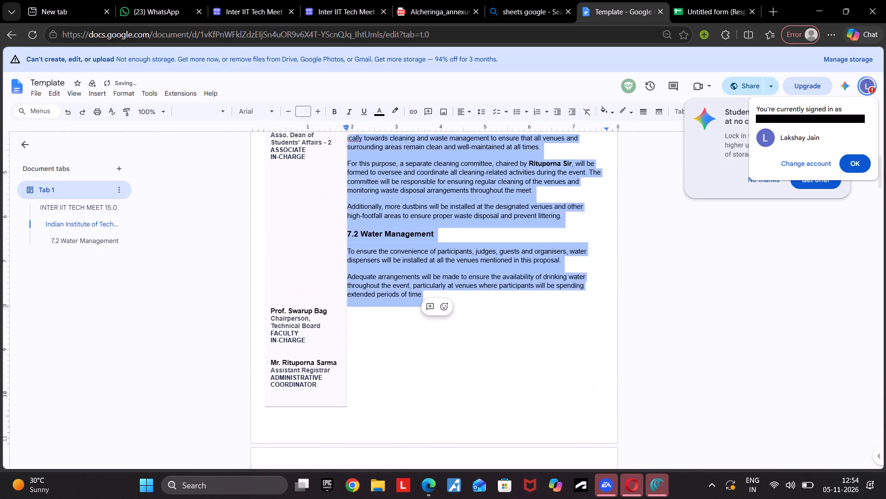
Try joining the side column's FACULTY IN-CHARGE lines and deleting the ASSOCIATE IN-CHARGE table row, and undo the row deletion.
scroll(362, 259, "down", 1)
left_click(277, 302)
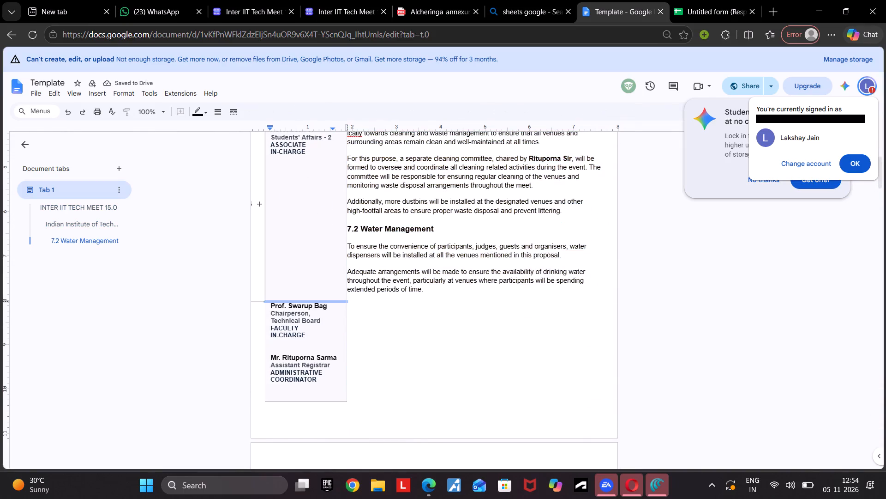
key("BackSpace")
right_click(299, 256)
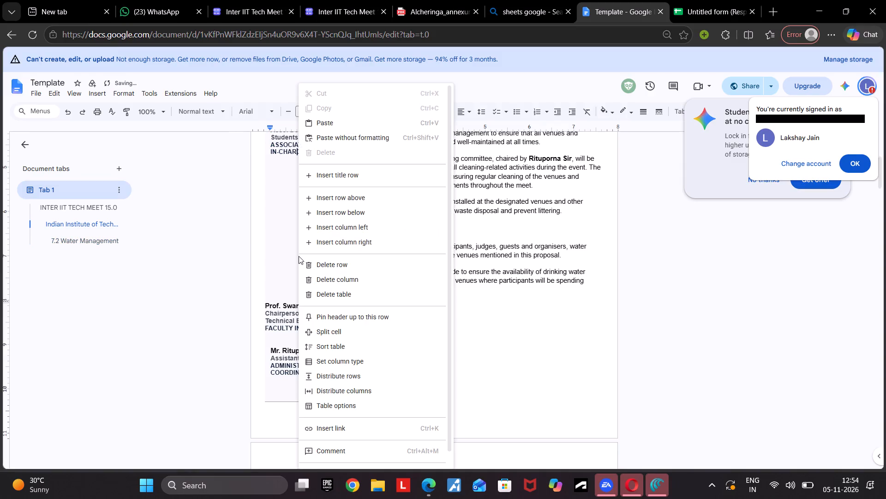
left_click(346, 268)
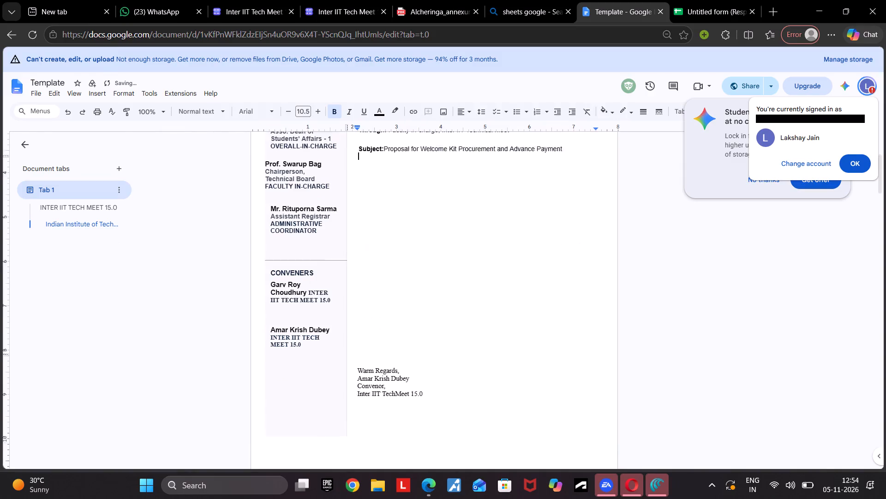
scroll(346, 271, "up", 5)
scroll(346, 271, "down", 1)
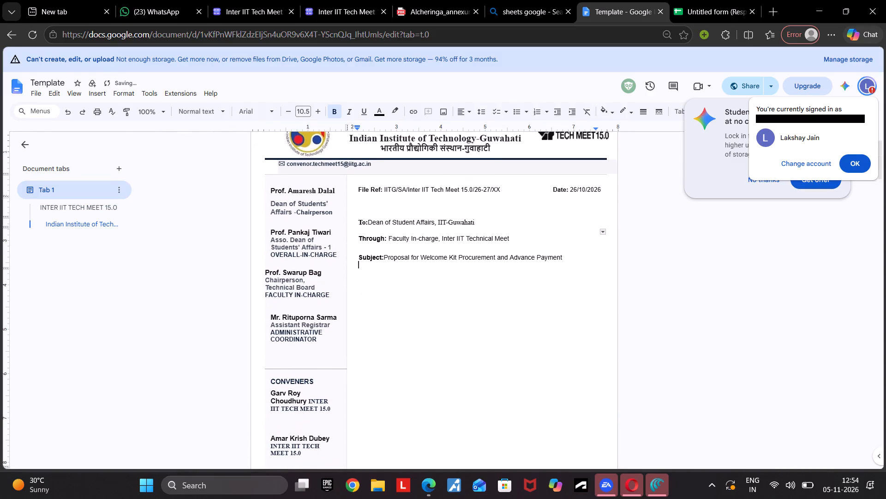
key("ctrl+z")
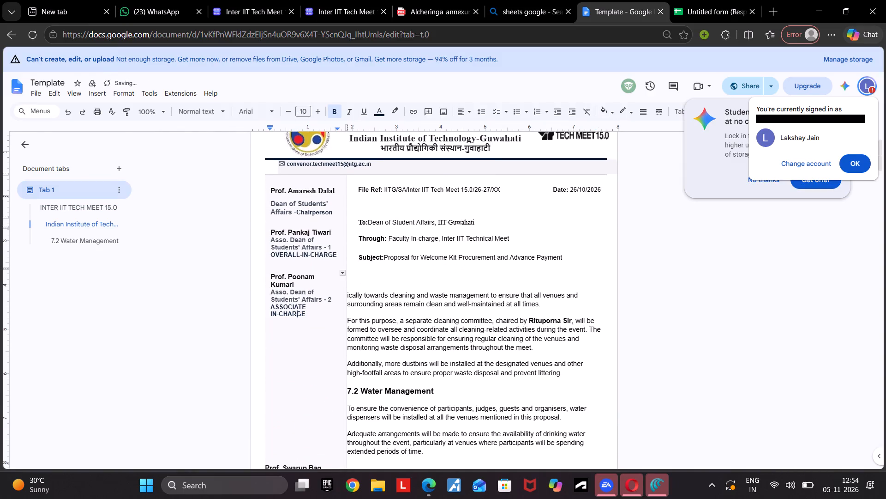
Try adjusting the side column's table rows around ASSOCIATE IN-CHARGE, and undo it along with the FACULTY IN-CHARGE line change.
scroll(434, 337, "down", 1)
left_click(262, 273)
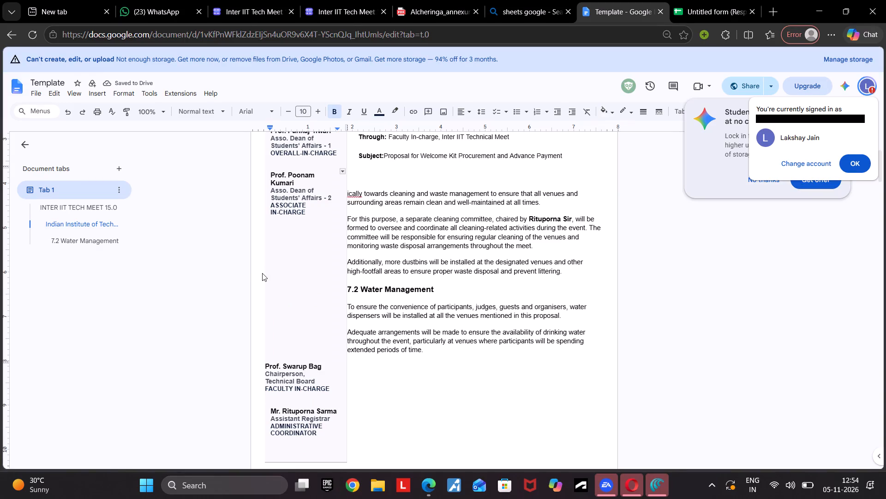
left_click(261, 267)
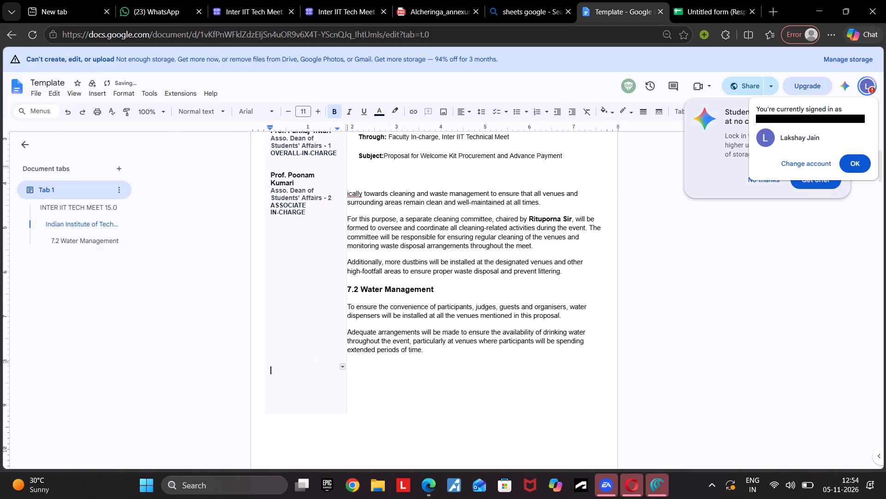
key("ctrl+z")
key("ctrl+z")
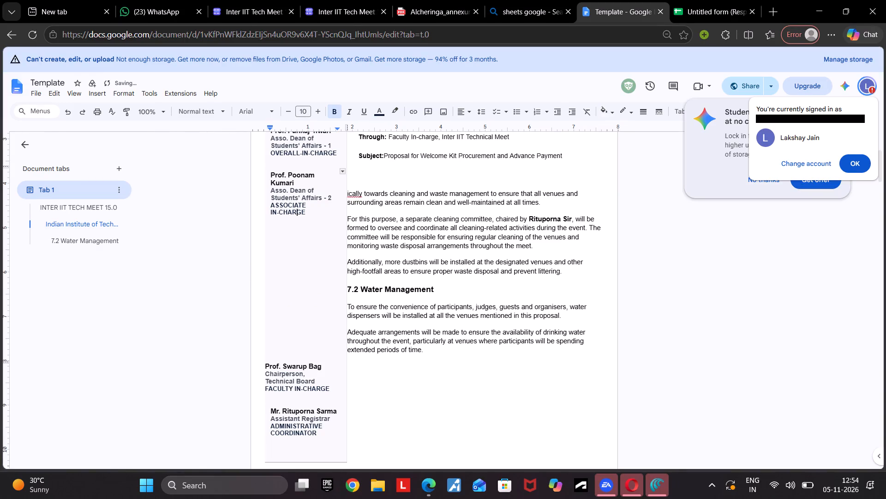
Add blank lines below the ASSOCIATE IN-CHARGE title in the side column.
right_click(255, 268)
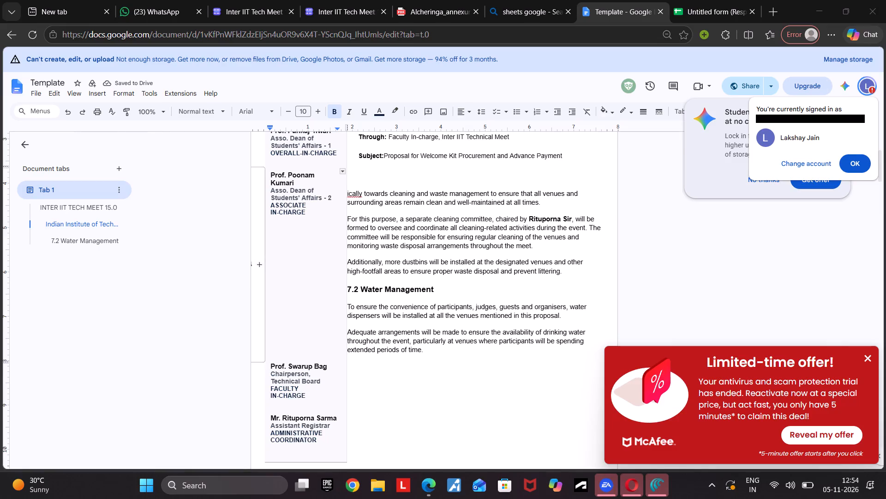
left_click(274, 164)
left_click(306, 212)
key("Return")
key("Return")
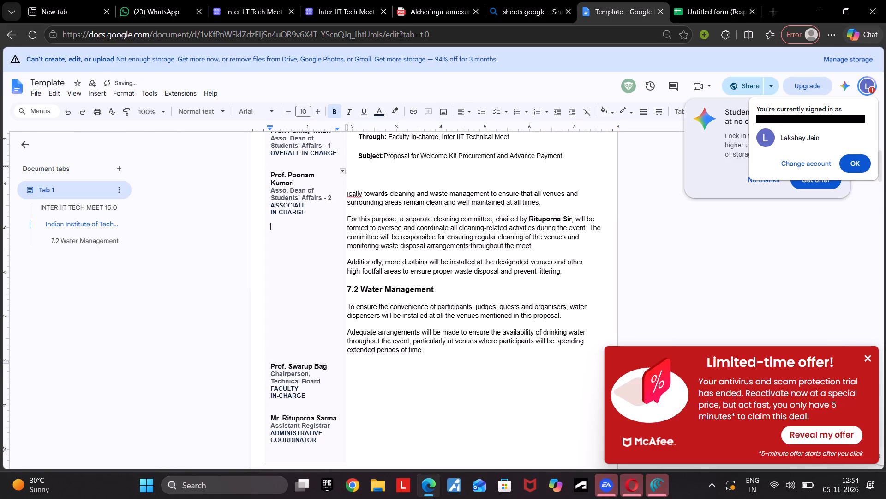
key("Return")
left_click(254, 224)
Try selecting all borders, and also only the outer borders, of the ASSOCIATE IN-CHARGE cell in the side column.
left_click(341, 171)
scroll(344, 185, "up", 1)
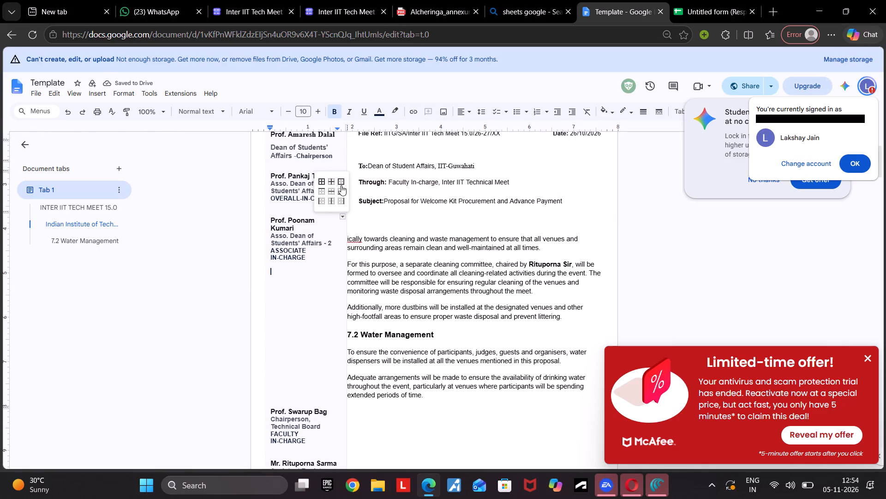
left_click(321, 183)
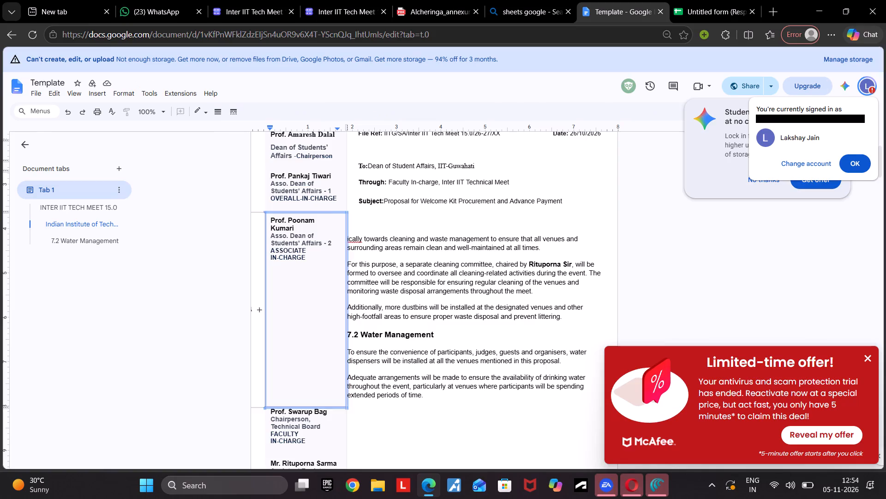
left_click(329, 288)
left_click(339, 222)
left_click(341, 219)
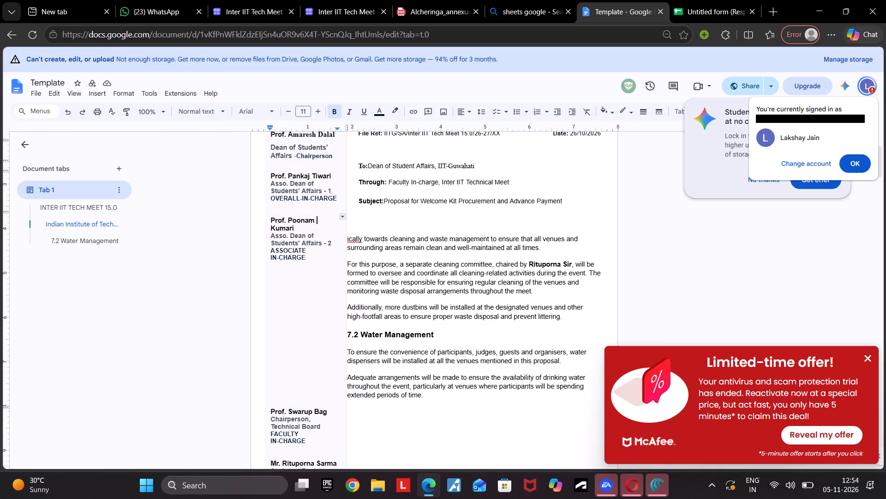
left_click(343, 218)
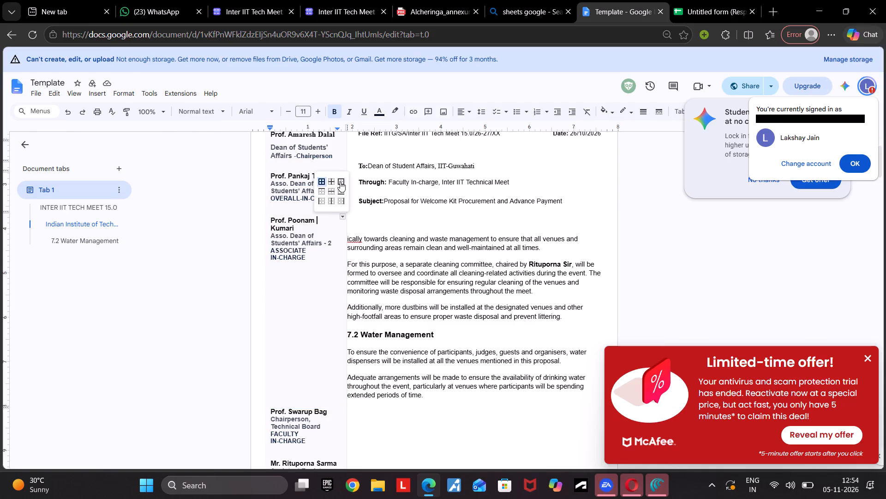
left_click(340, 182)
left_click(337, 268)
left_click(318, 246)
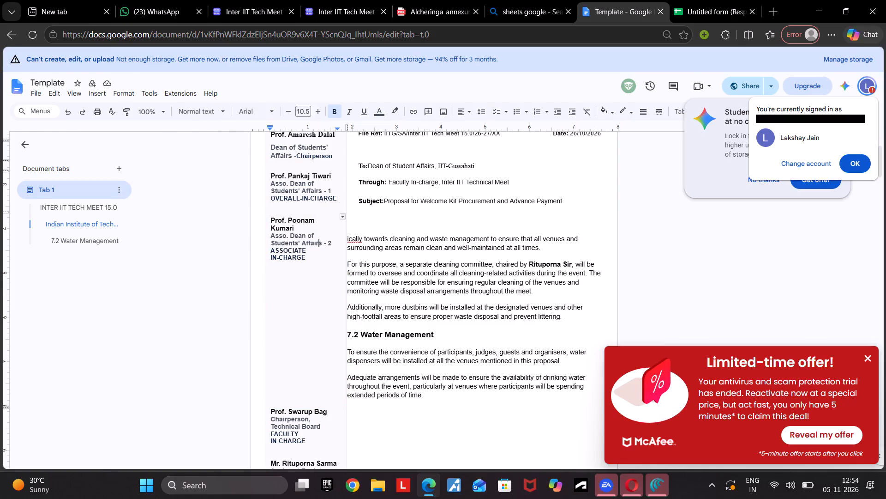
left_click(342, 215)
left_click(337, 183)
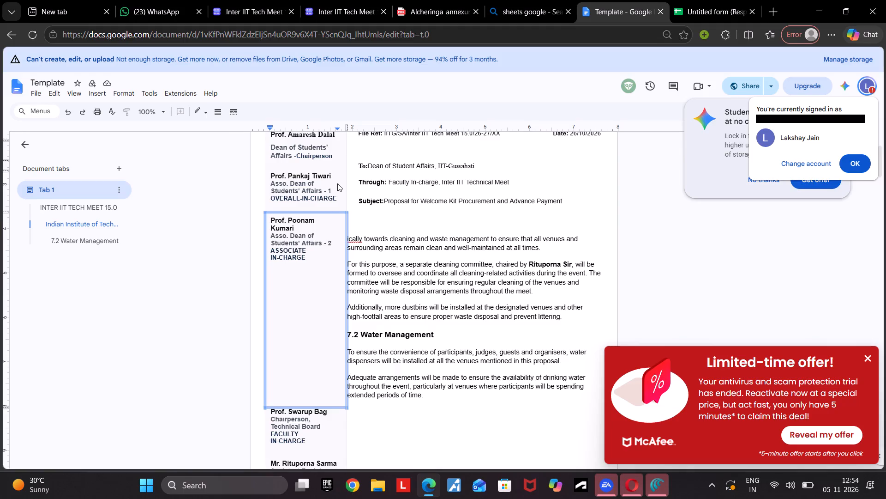
Look over the letter page and dismiss the McAfee limited-time offer pop-up.
left_click(437, 365)
scroll(437, 365, "down", 1)
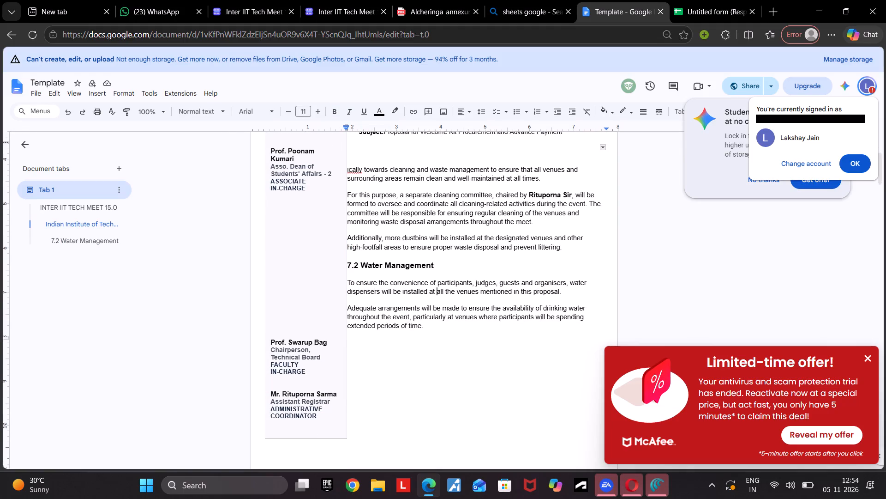
scroll(437, 365, "down", 7)
scroll(437, 365, "up", 11)
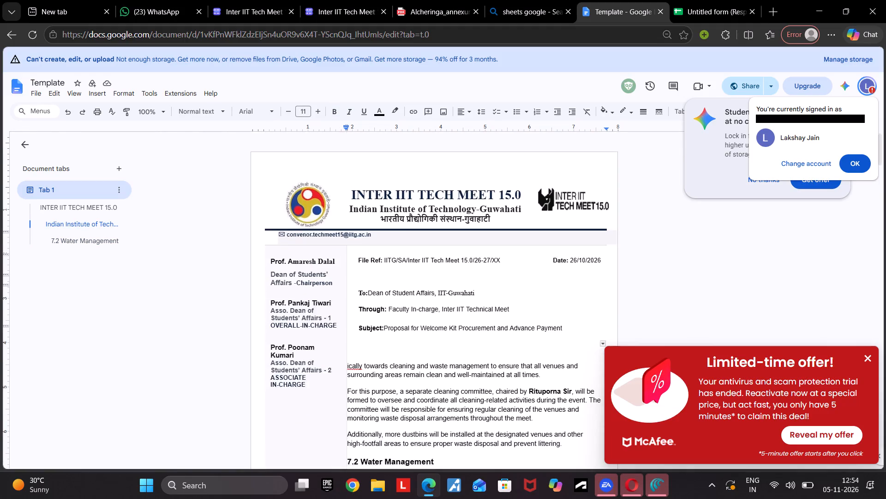
scroll(437, 365, "up", 1)
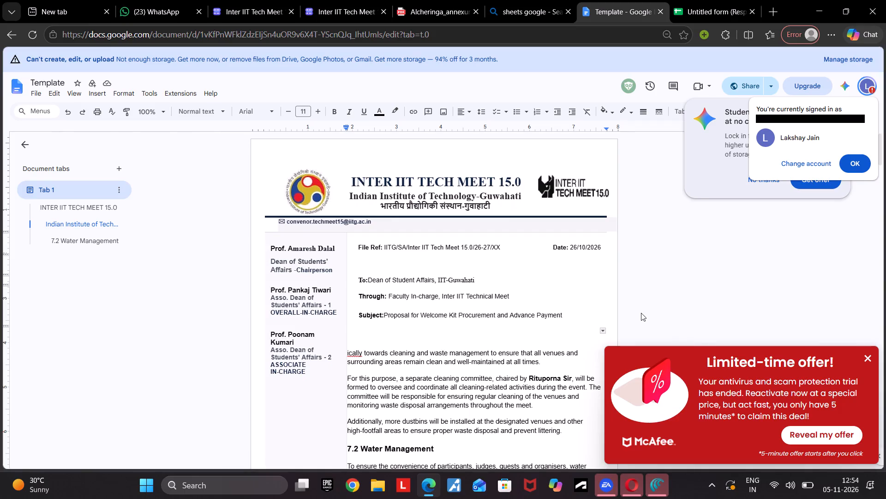
left_click(865, 358)
Delete the GT Creations quotation image under Annexure 3 on the last page.
scroll(571, 314, "down", 11)
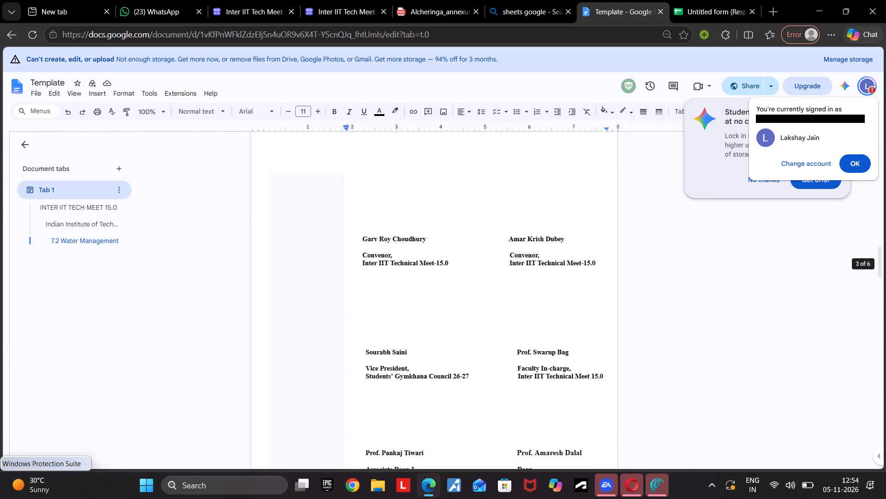
scroll(571, 314, "down", 13)
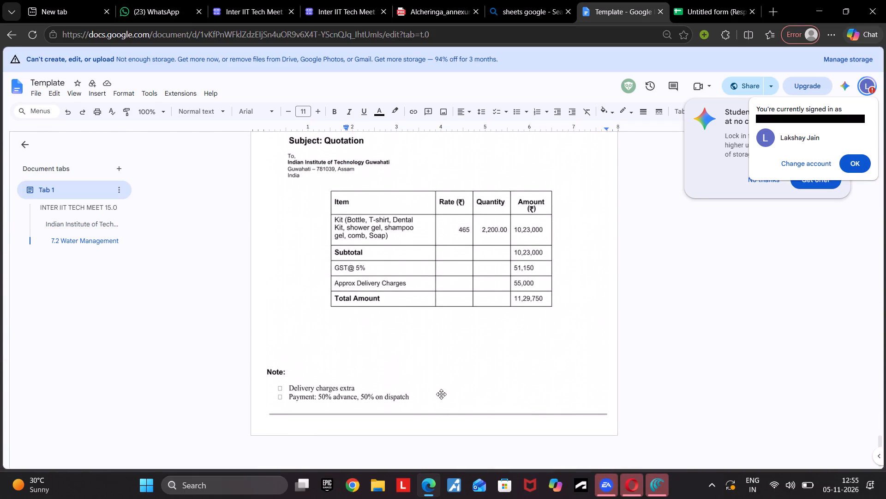
left_click(457, 416)
scroll(456, 416, "up", 4)
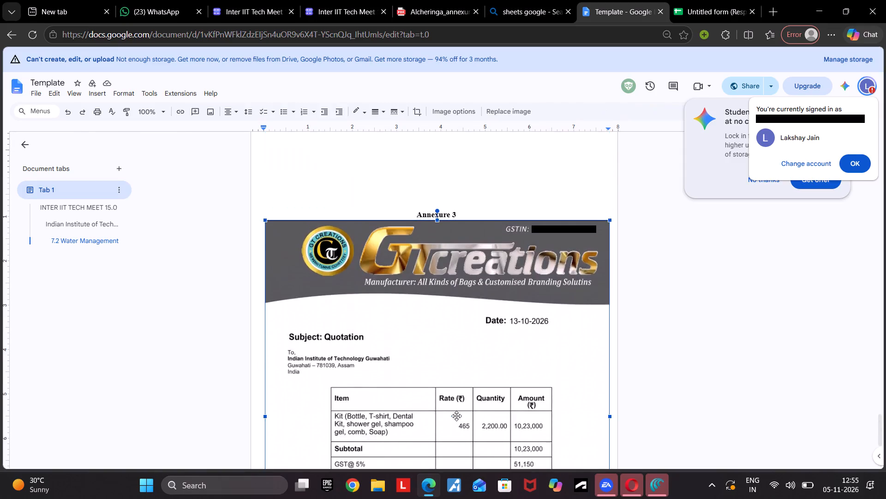
key("Delete")
Delete the "Annexure 3" heading and the blank lines before it, back to the end of the Print Creative quotation page.
key("BackSpace")
key("BackSpace")
key("BackSpace")
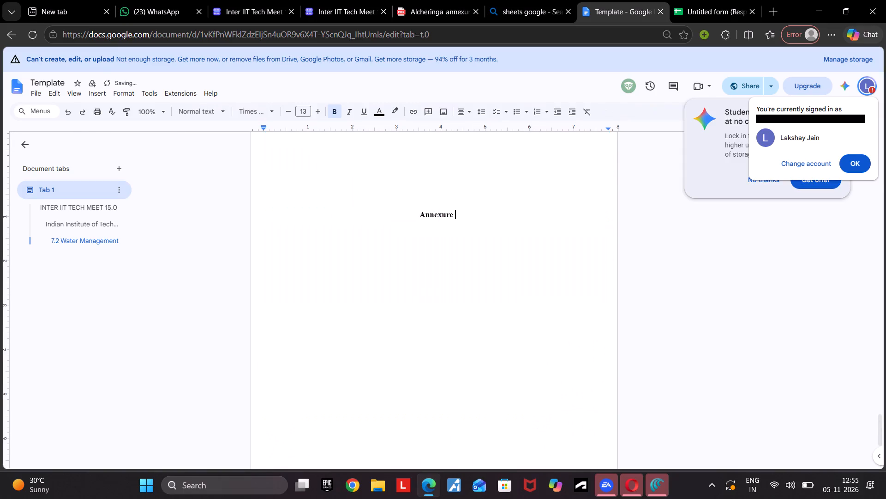
key("BackSpace")
key("BackSpace")
key("BackSpace")
key("BackSpace")
key("BackSpace")
key("BackSpace")
key("BackSpace")
key("BackSpace")
key("BackSpace")
key("BackSpace")
key("BackSpace")
key("BackSpace")
key("BackSpace")
key("BackSpace")
key("BackSpace")
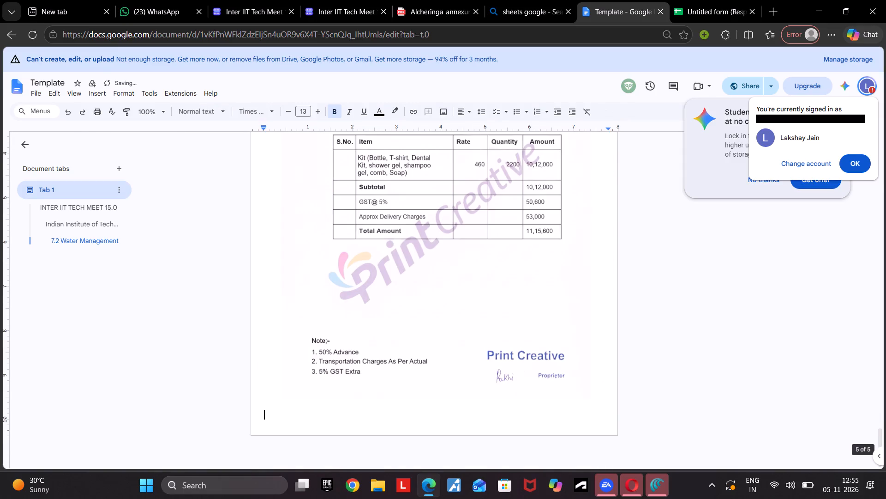
Go back up to the page with the CONVENERS block and the "Warm Regards" sign-off.
scroll(456, 416, "up", 12)
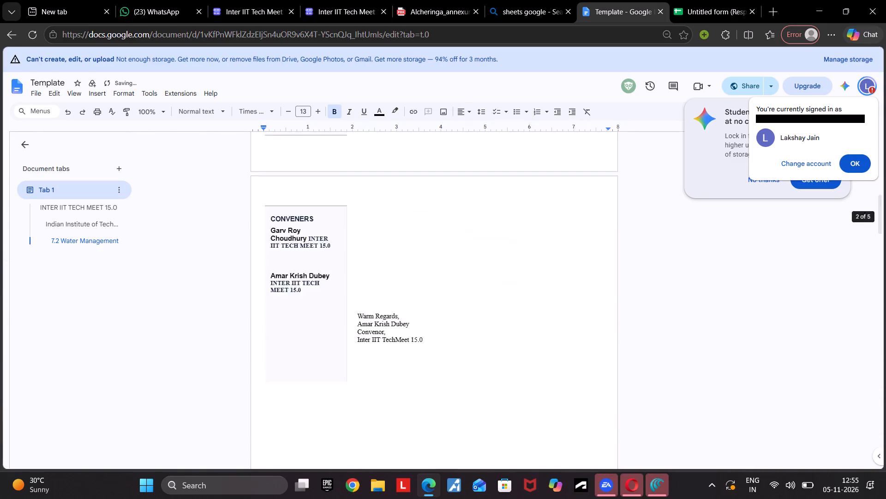
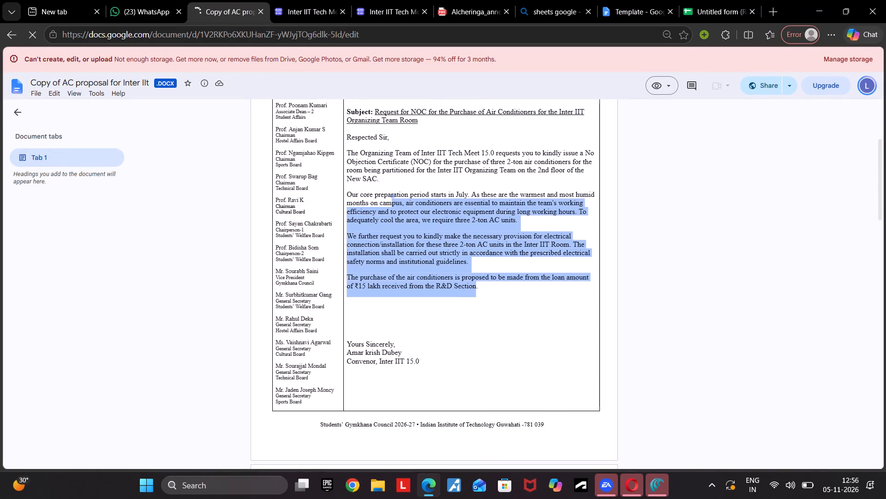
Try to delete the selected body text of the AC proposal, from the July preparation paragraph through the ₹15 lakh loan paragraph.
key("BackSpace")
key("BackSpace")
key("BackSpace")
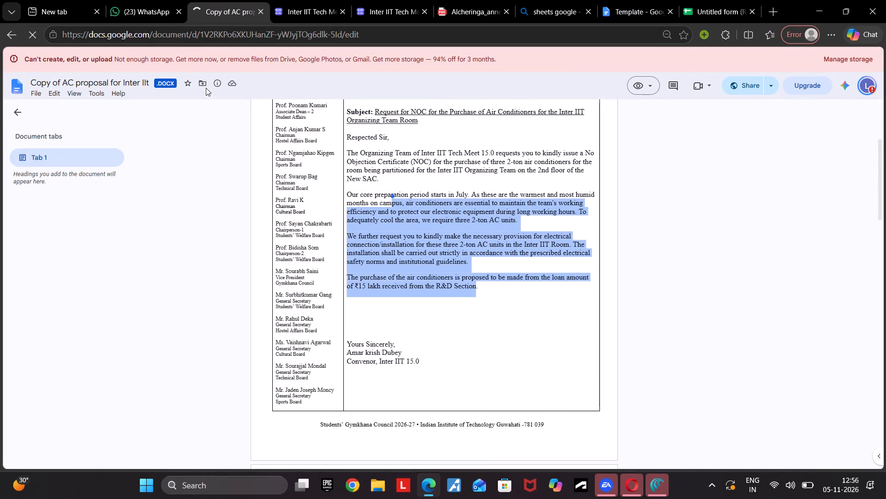
Reopen the AC proposal document under the first alternate Google account in the account list.
left_click(866, 87)
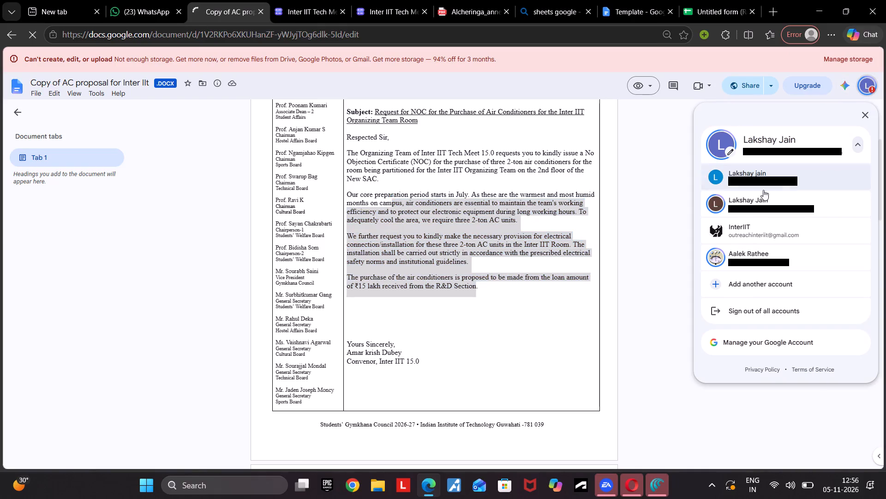
left_click(766, 178)
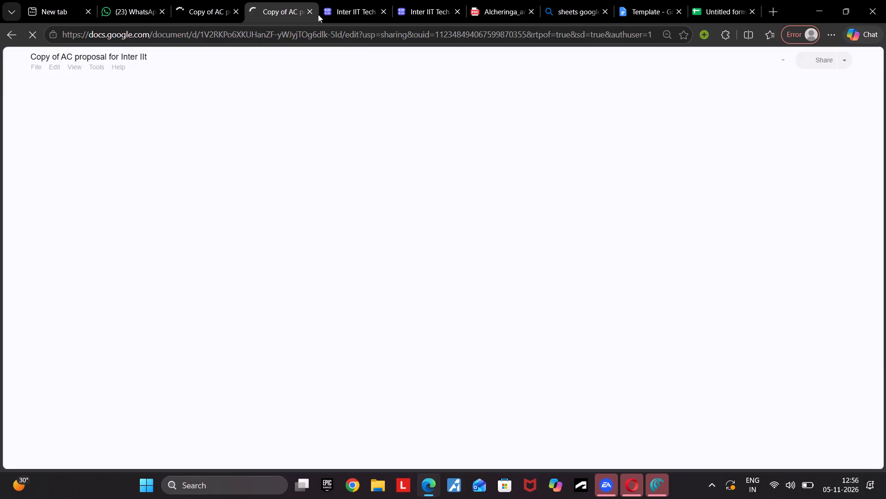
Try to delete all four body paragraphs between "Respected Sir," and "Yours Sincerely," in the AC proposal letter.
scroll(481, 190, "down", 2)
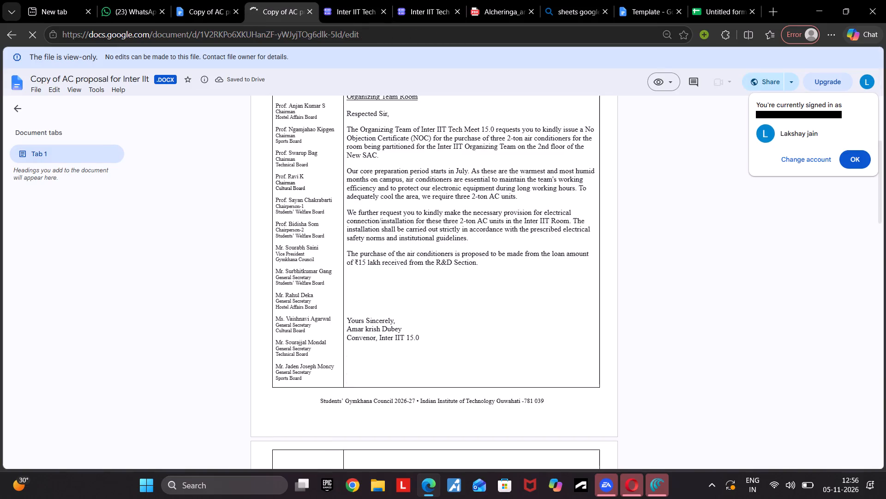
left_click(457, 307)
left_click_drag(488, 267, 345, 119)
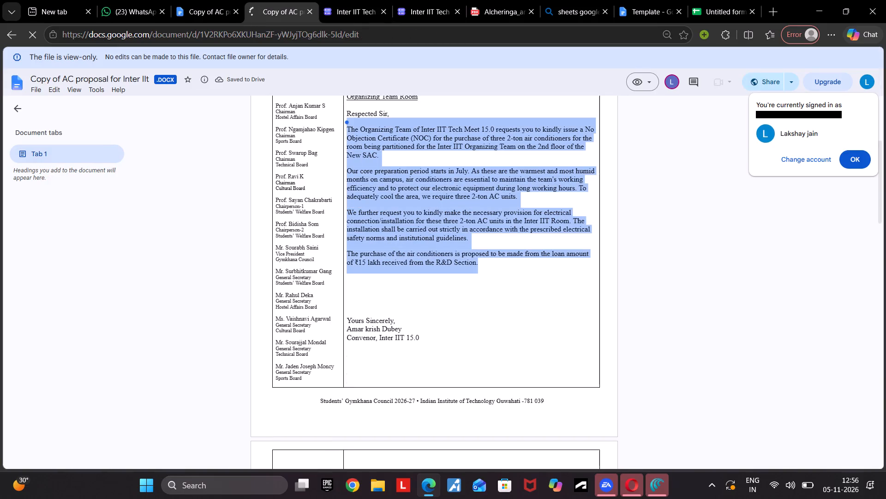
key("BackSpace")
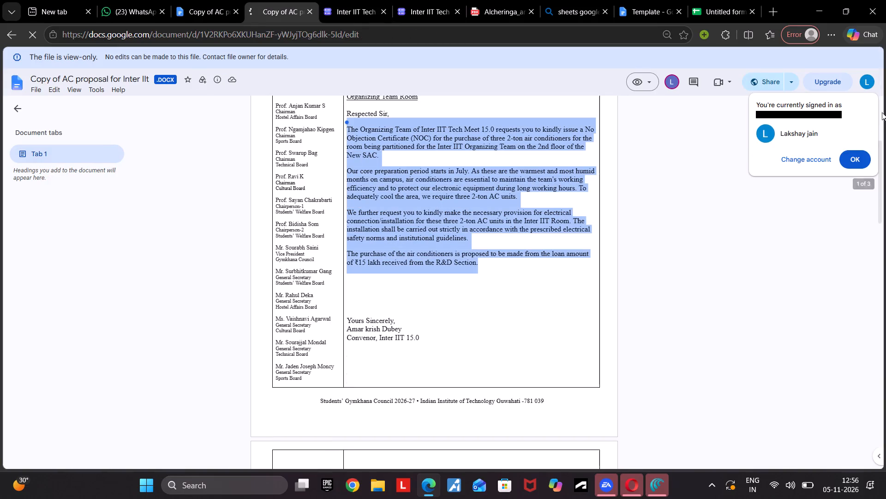
Dismiss the signed-in account notice and look over the AC proposal from its last page back to the letterhead.
left_click(848, 167)
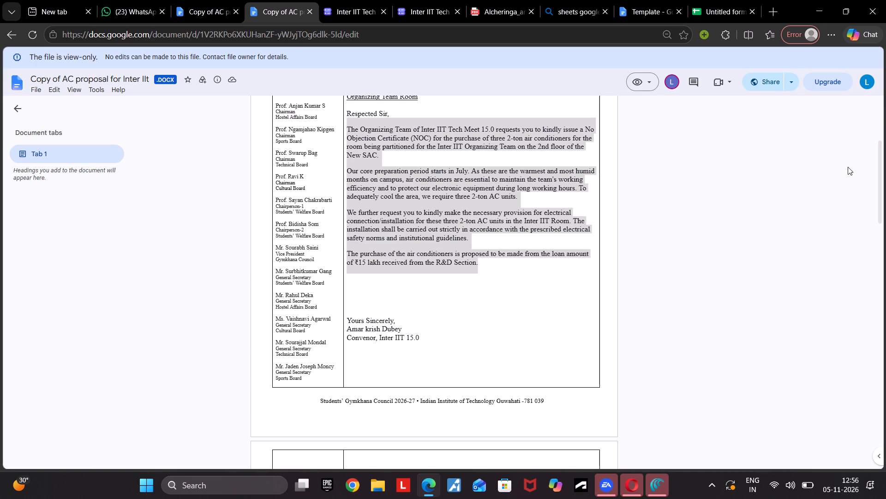
scroll(848, 167, "up", 7)
scroll(848, 167, "down", 17)
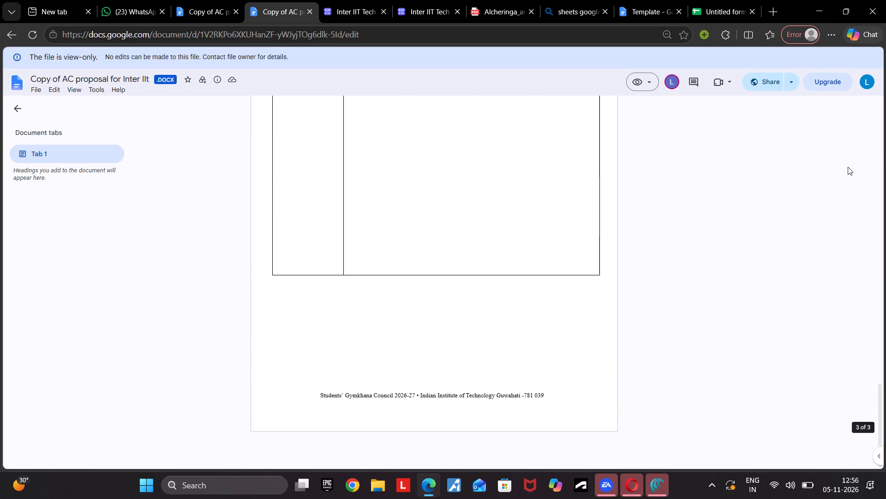
scroll(848, 167, "up", 7)
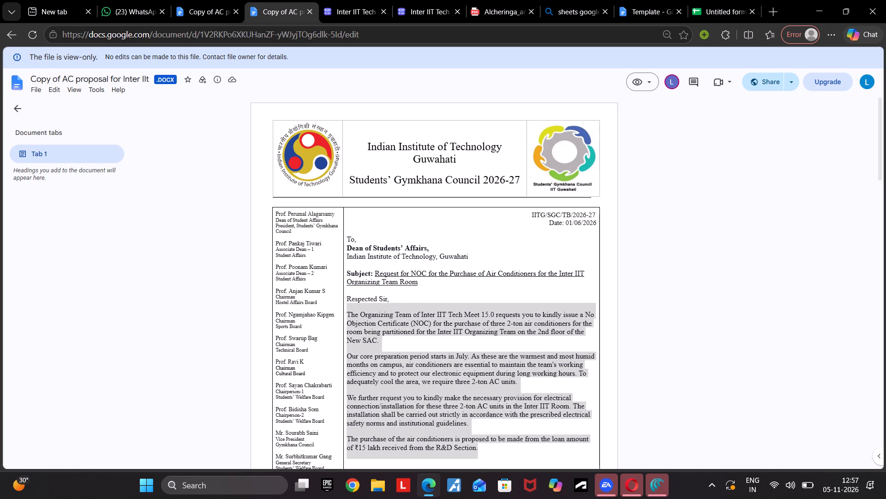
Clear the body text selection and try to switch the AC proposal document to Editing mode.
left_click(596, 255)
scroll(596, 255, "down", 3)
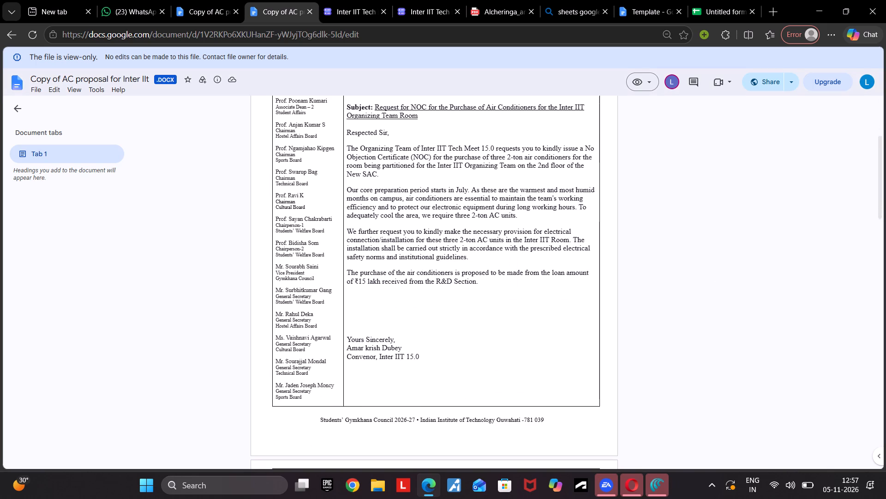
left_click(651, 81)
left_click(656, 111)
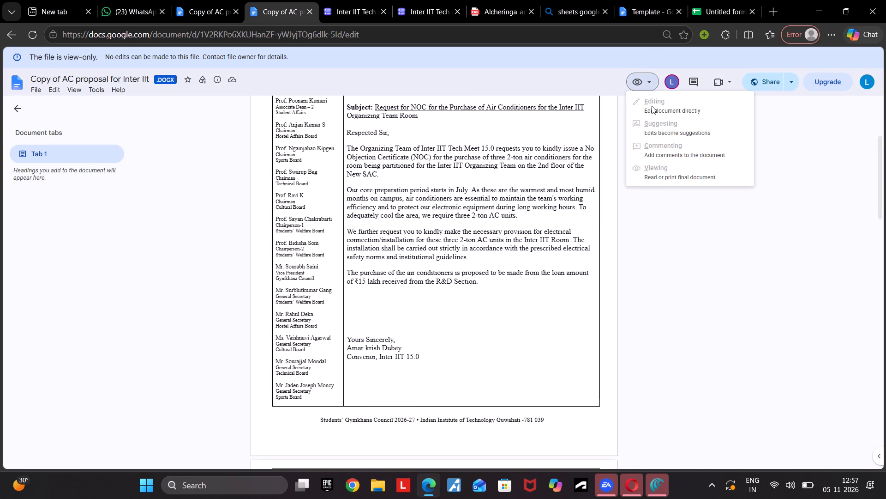
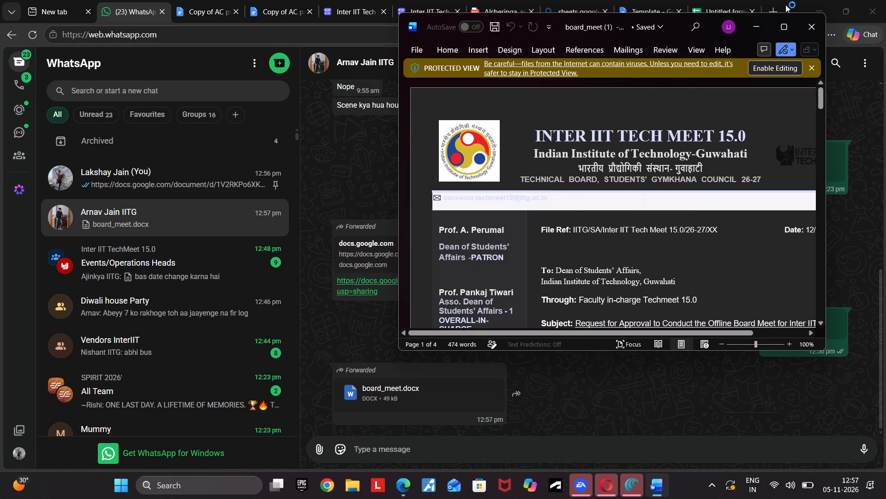
Maximize the board_meet document and read through the board meet approval letter, from the event details and proposed budget to the sign-off.
left_click(784, 20)
scroll(549, 319, "down", 4)
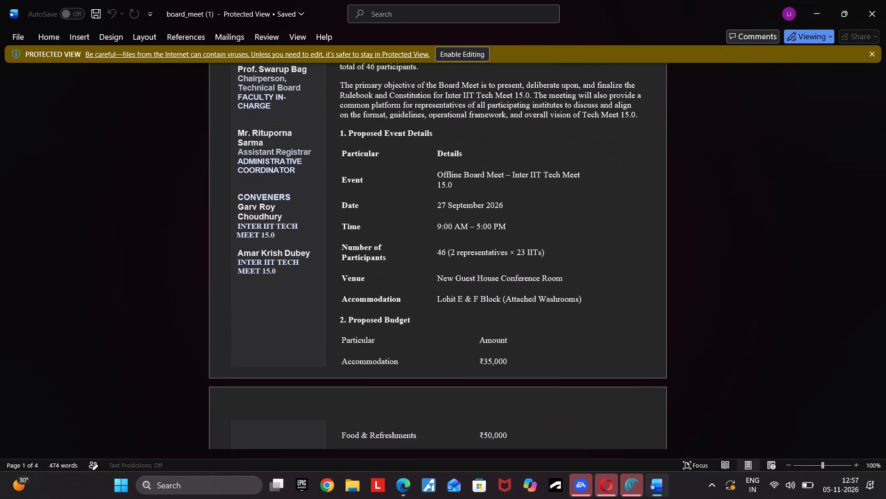
scroll(549, 319, "down", 3)
scroll(549, 319, "up", 4)
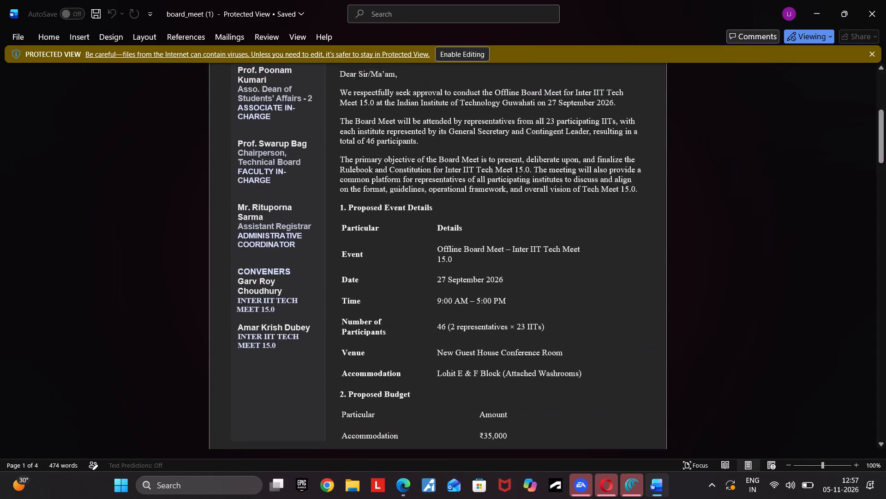
scroll(549, 319, "down", 8)
scroll(549, 319, "up", 7)
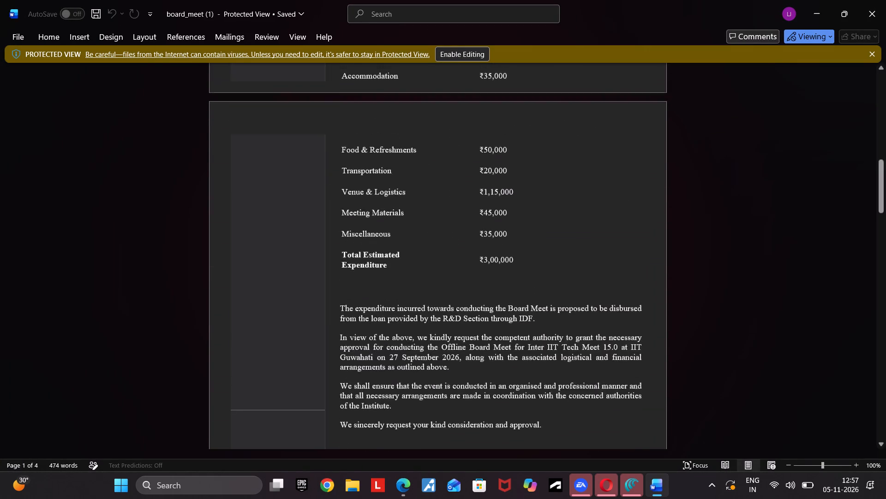
scroll(549, 319, "up", 5)
scroll(549, 319, "down", 5)
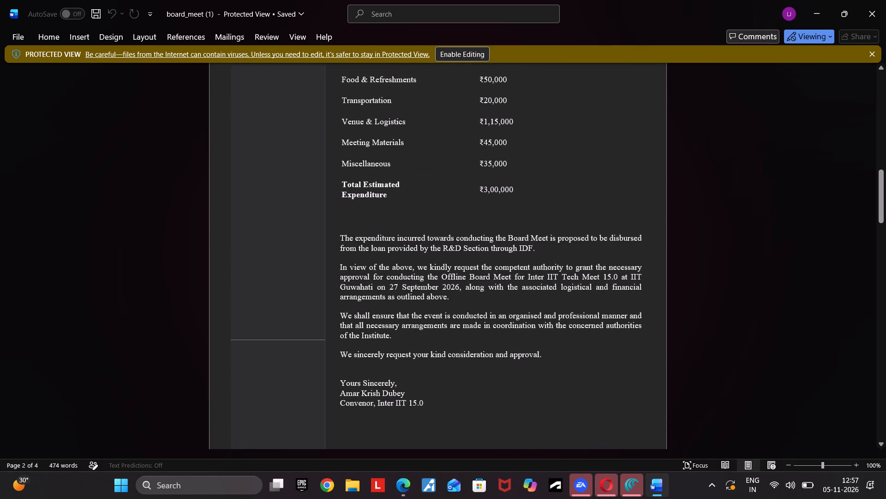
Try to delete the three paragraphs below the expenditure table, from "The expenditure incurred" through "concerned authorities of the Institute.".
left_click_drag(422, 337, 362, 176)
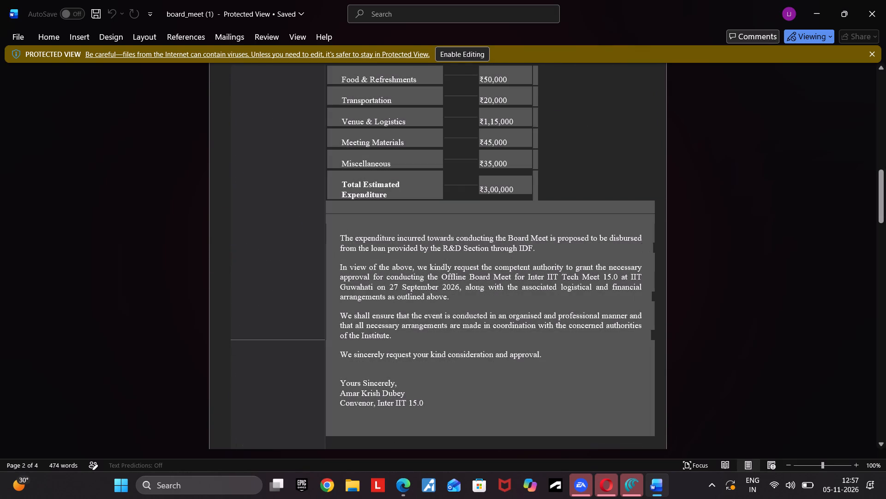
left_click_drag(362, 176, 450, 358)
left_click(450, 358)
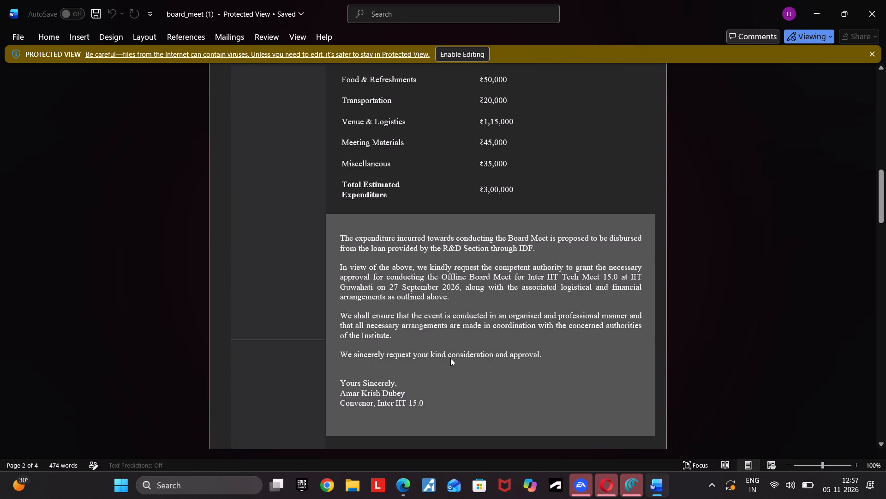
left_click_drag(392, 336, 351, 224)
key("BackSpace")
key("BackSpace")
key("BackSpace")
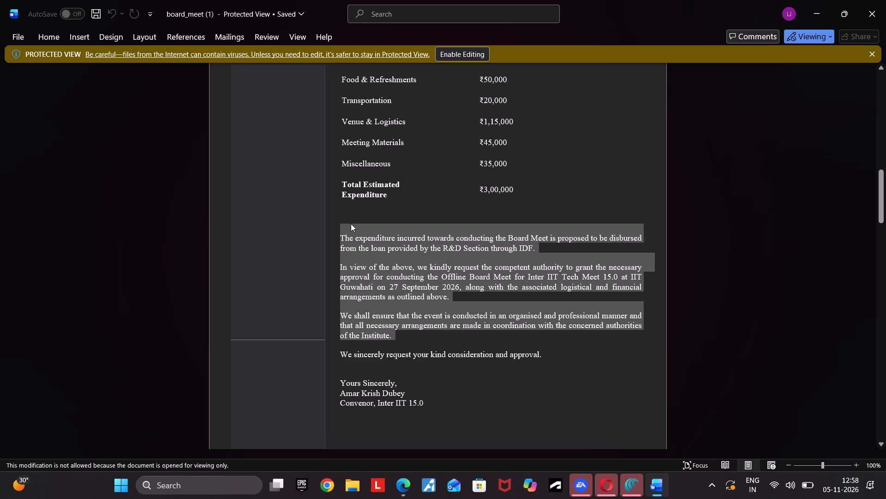
Enable editing of the board meet letter and delete the three paragraphs between the expenditure table and "We sincerely request your kind consideration and approval.".
left_click(454, 47)
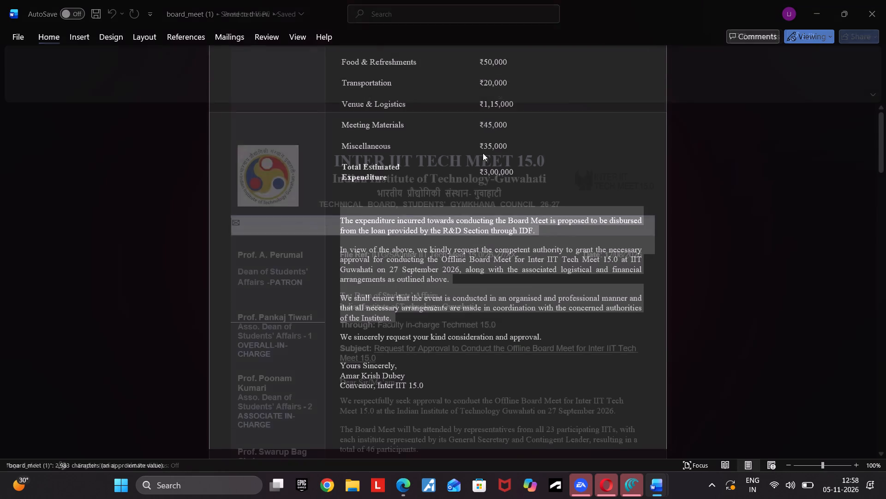
scroll(471, 206, "down", 10)
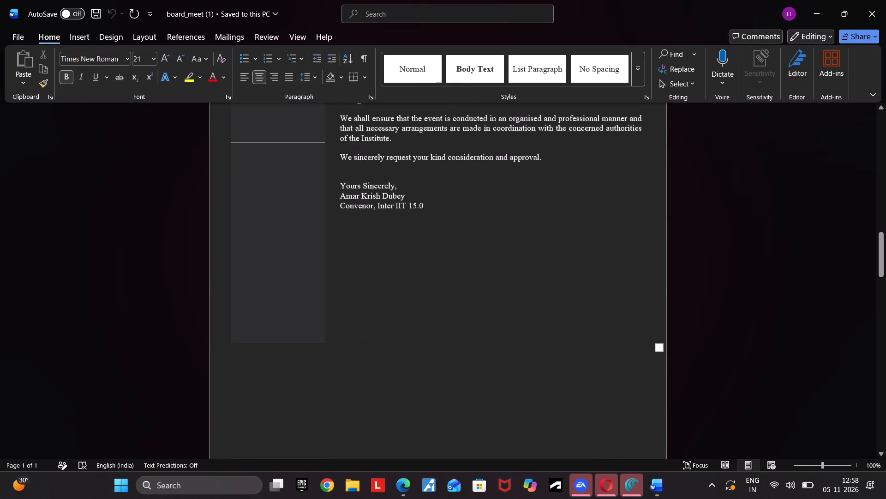
scroll(539, 157, "up", 1)
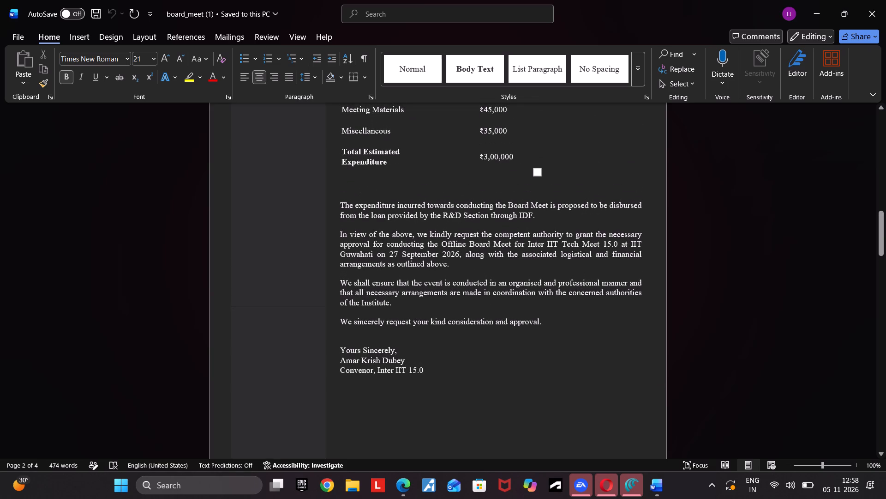
left_click_drag(396, 303, 348, 209)
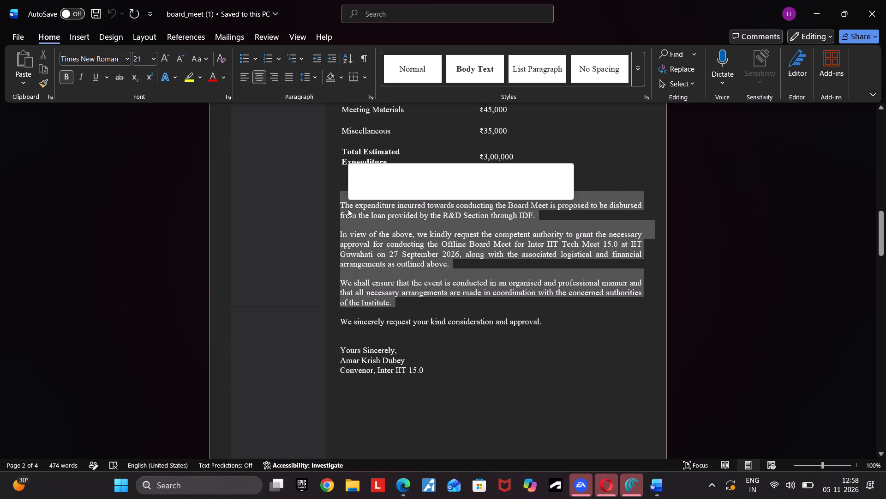
key("BackSpace")
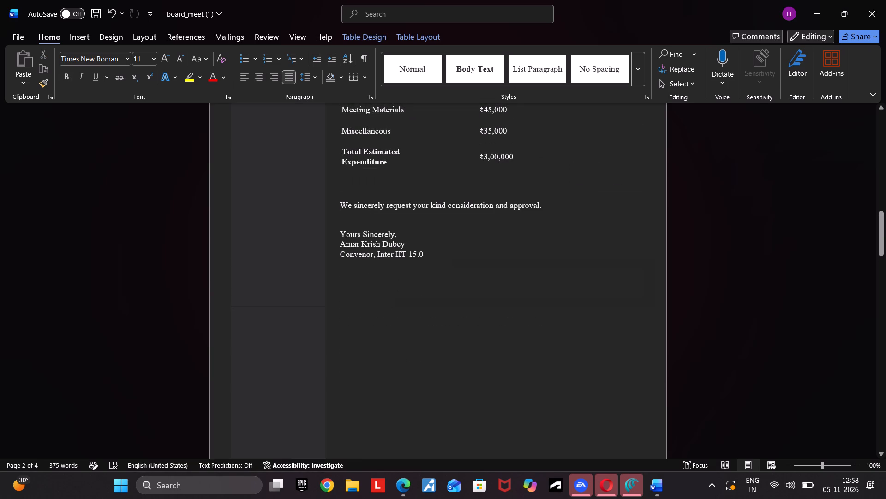
Delete all body content from "We respectfully seek approval" through the "Total Estimated Expenditure" row, including the event details and proposed budget tables.
scroll(348, 209, "up", 3)
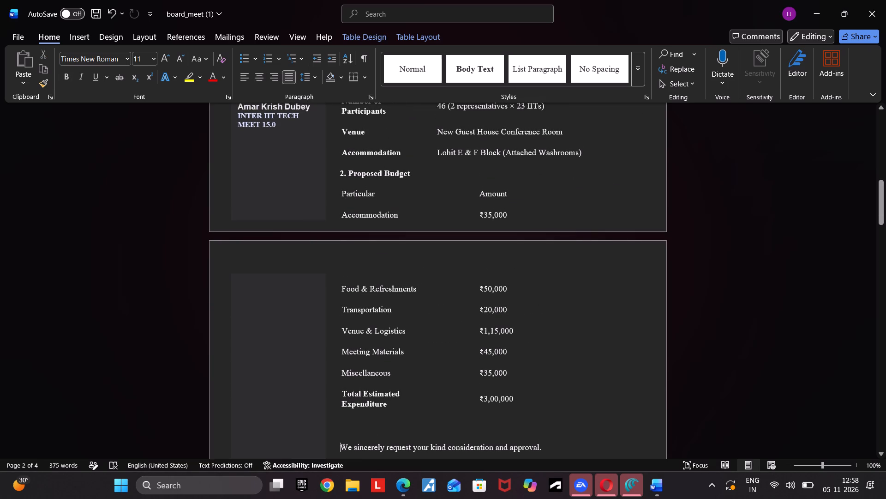
left_click_drag(528, 399, 353, 116)
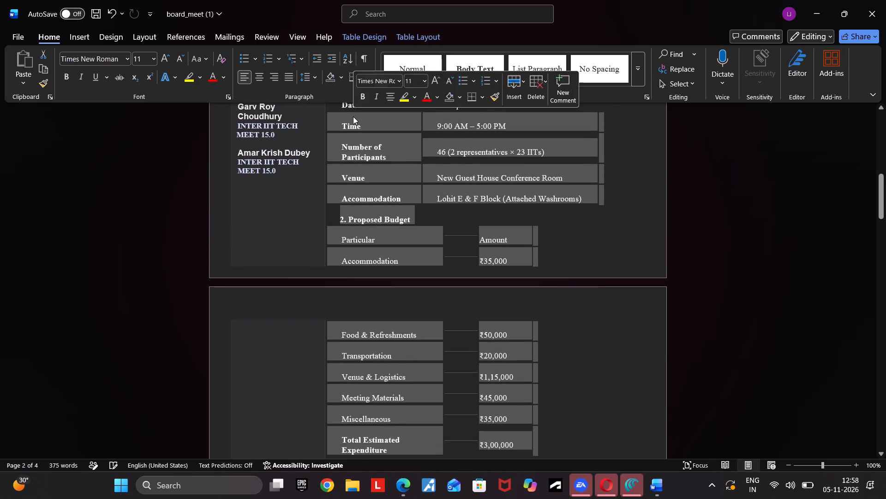
key("BackSpace")
scroll(385, 194, "up", 2)
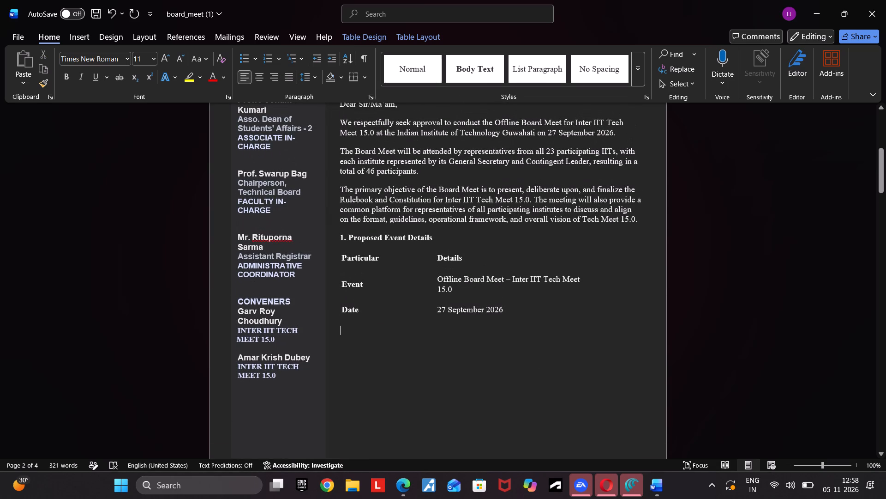
left_click_drag(517, 311, 343, 128)
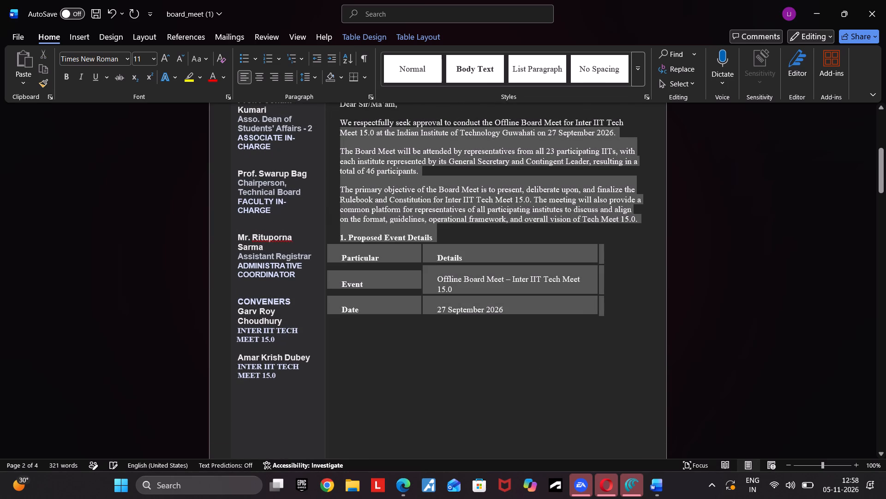
left_click_drag(343, 128, 341, 122)
key("BackSpace")
scroll(352, 174, "down", 3)
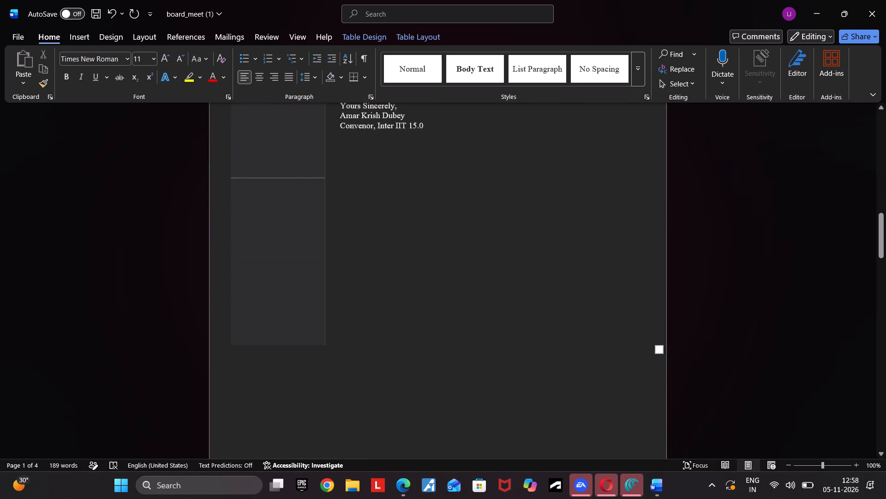
Place the text cursor in the word "Techmeet" on the letter's "Through:" line.
scroll(352, 174, "up", 8)
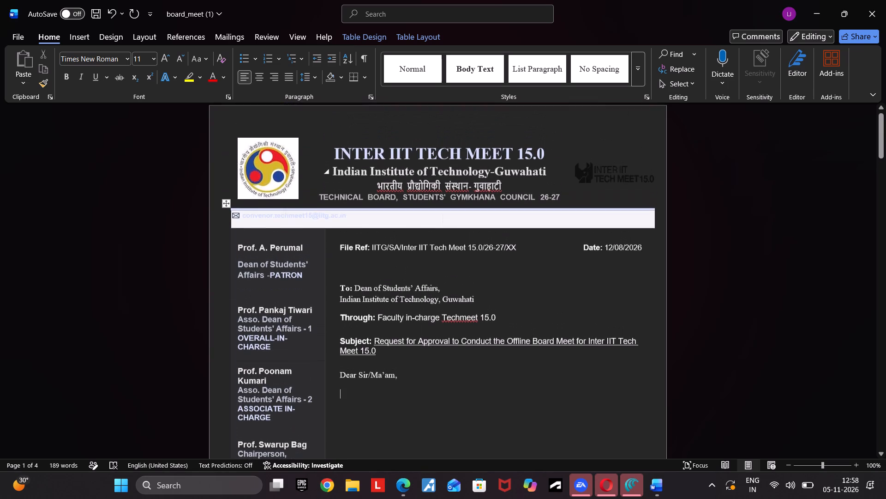
left_click(467, 321)
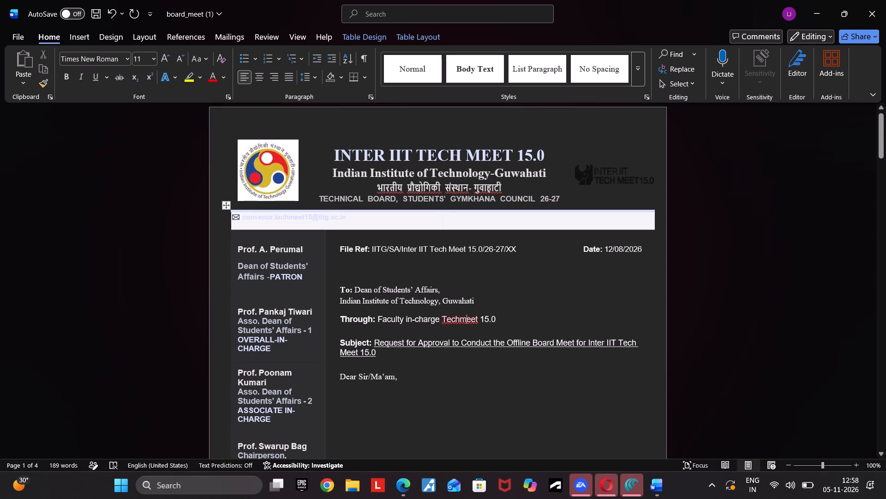
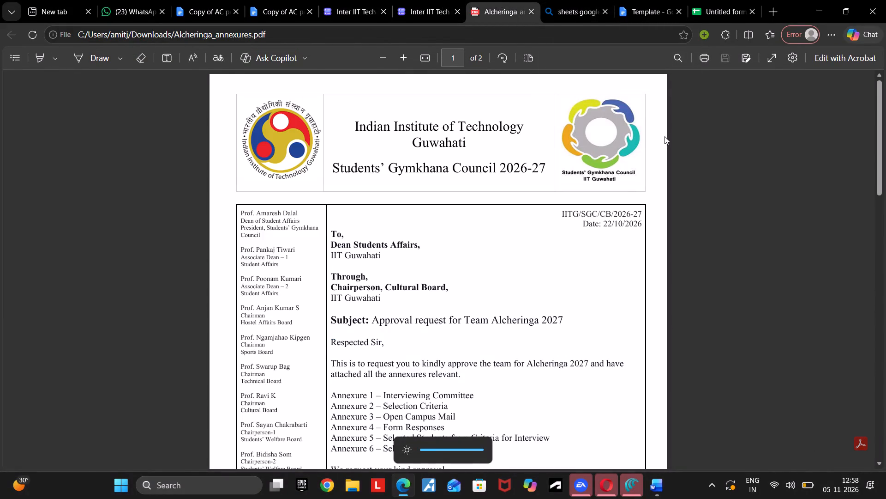
Copy "Inter IIT Technical Meet" from the Through line of the Template document and return to the board_meet letter in Word.
scroll(521, 234, "down", 1)
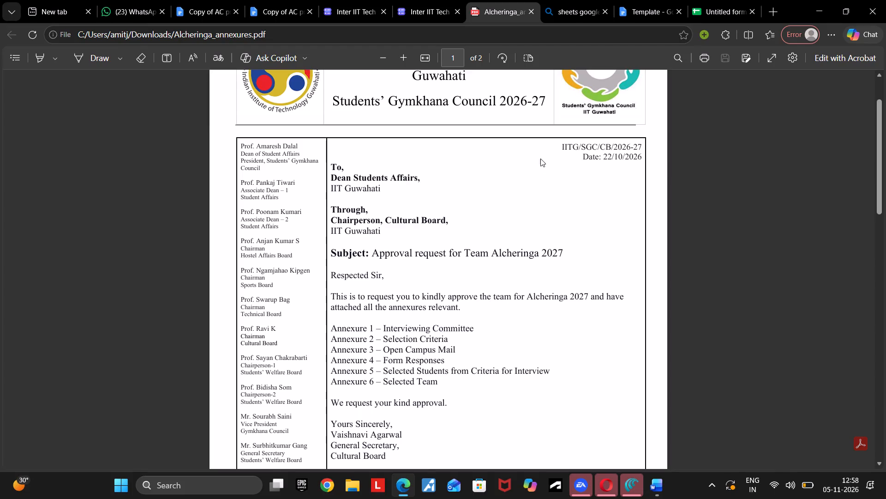
left_click(620, 0)
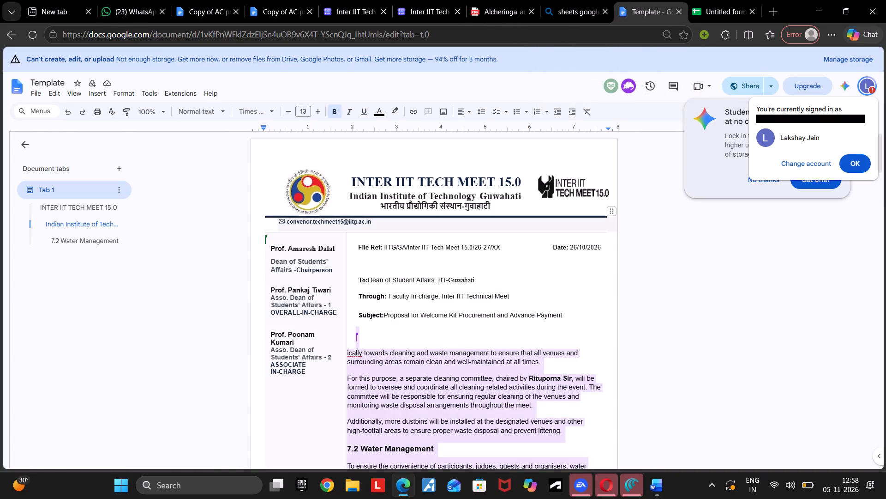
left_click_drag(513, 296, 444, 297)
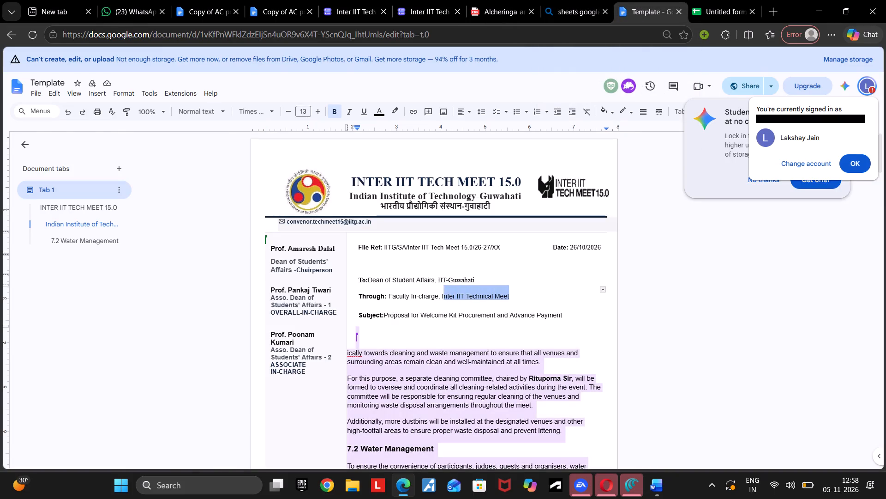
left_click_drag(444, 297, 442, 297)
key("ctrl+c")
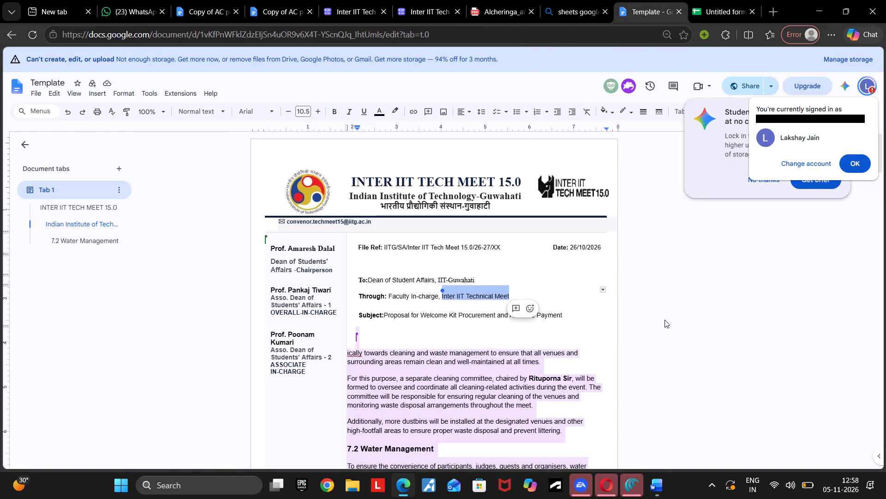
left_click(664, 321)
left_click(703, 377)
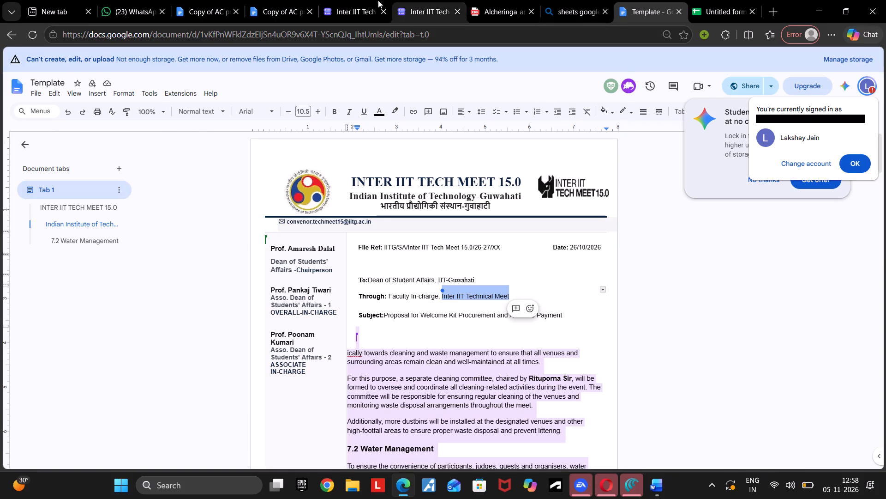
left_click(425, 4)
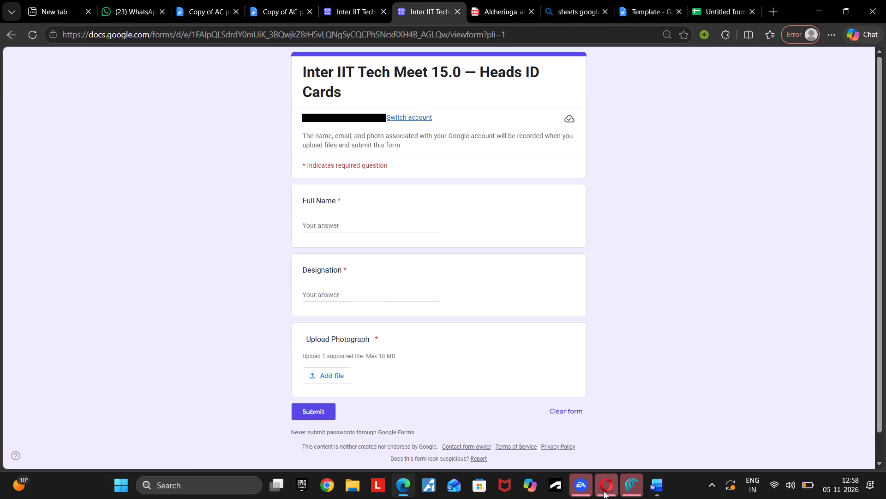
left_click(650, 484)
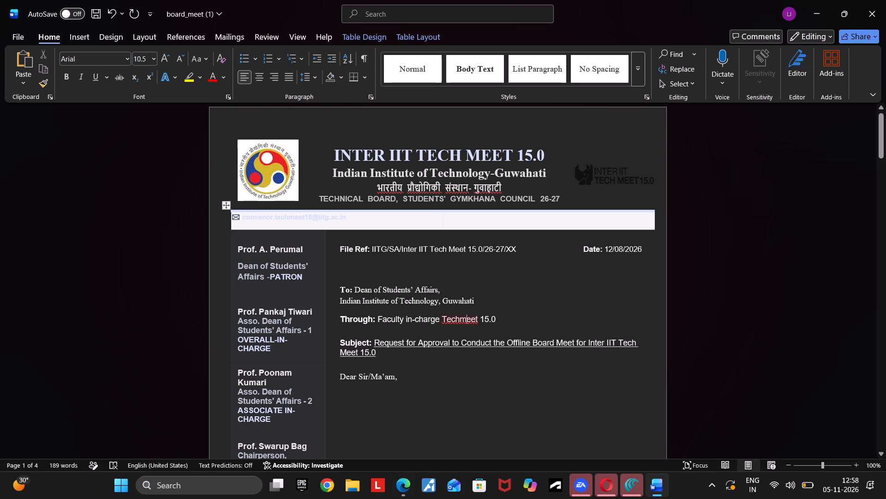
Replace "Techmeet" in the Through line with the copied text "Inter IIT Technical Meet", keeping a space before 15.0.
left_click(479, 320)
key("BackSpace")
key("BackSpace")
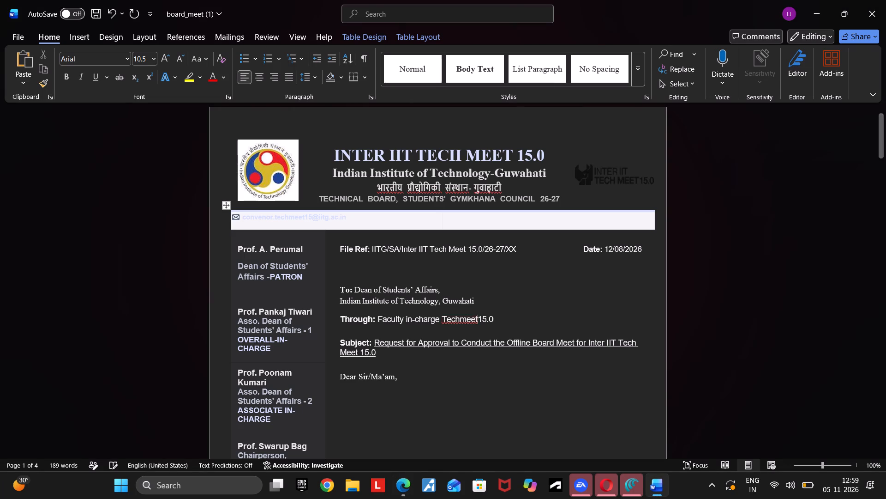
key("BackSpace")
key("BackSpace")
key("BackSpace")
key("BackSpace")
key("BackSpace")
key("BackSpace")
key("BackSpace")
key("ctrl+v")
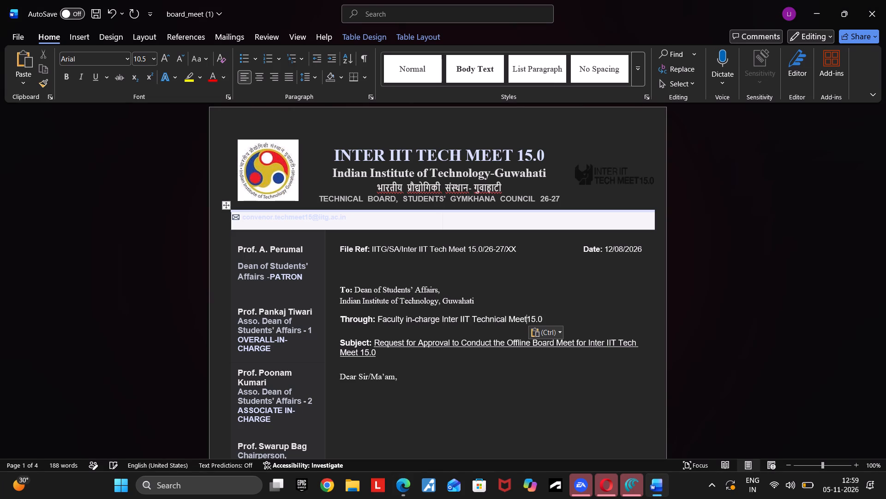
left_click(577, 325)
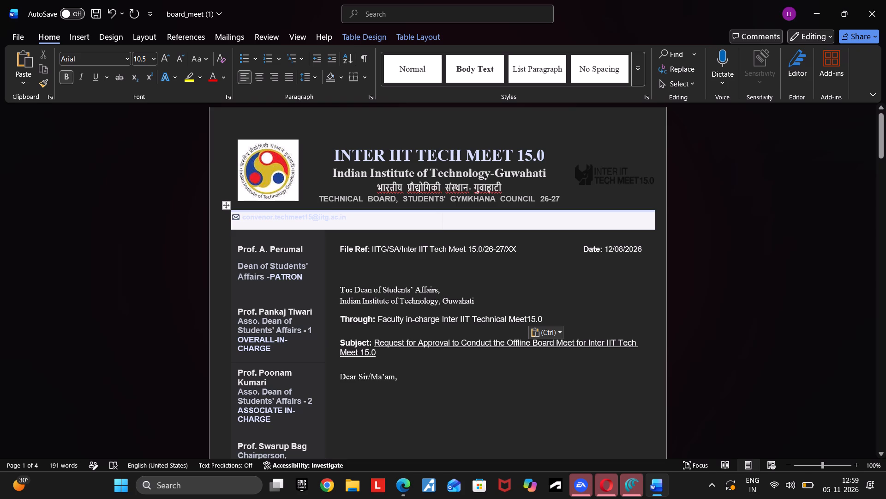
left_click(529, 319)
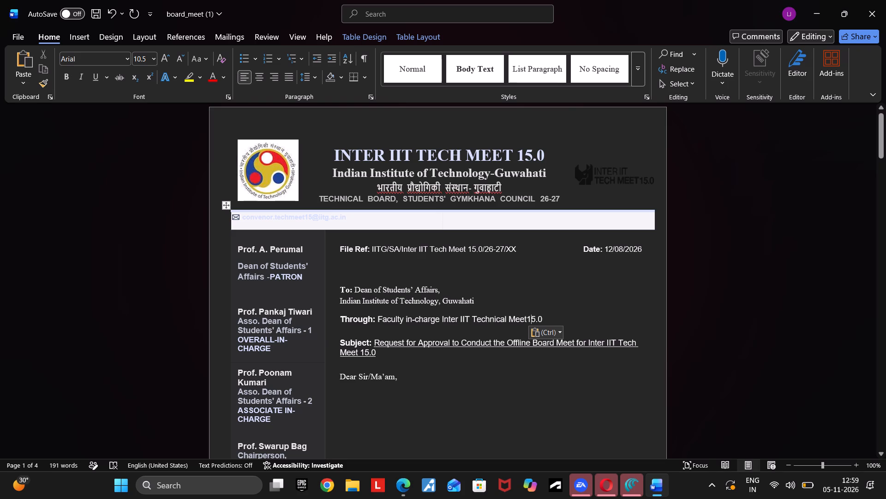
left_click(528, 319)
key("space")
In Edge, close the AC proposal copies, both Heads ID Cards forms, the sheets search and the new tab page.
scroll(553, 380, "down", 1)
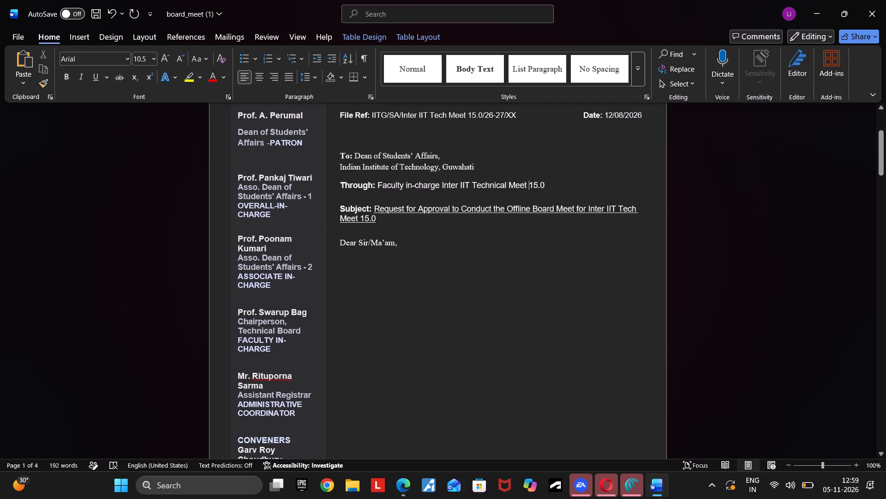
left_click(413, 490)
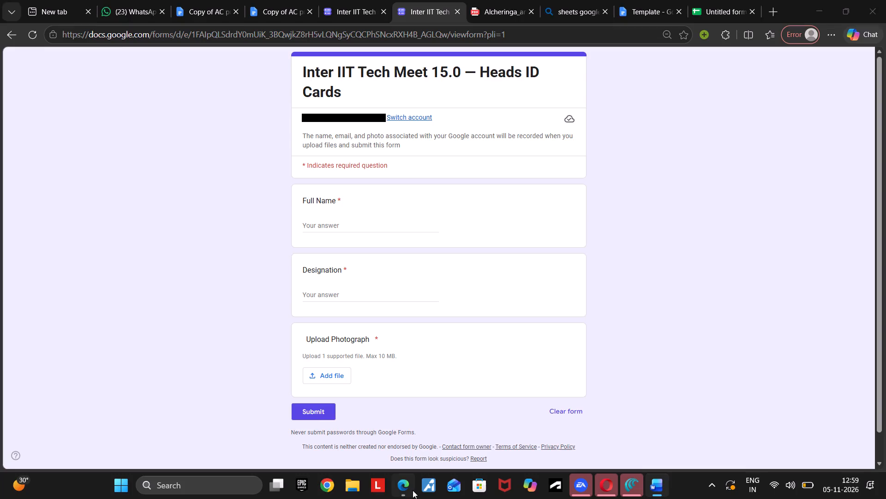
left_click(208, 0)
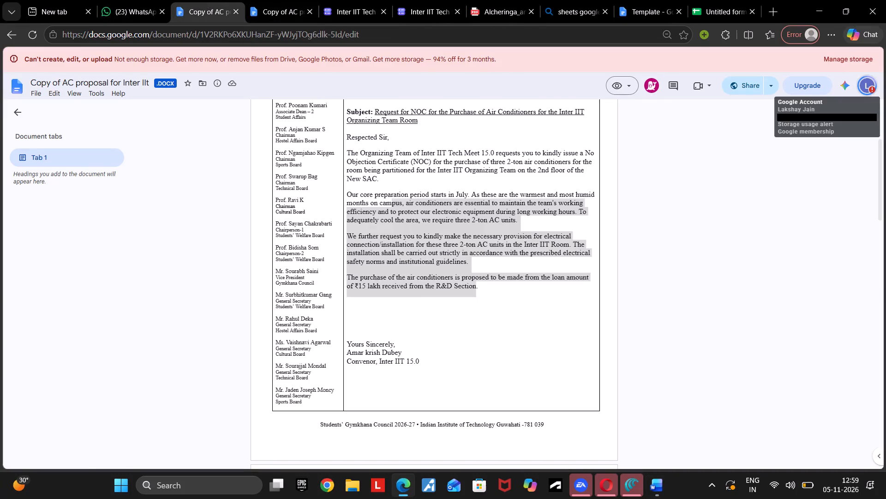
scroll(337, 135, "up", 6)
left_click(237, 12)
left_click(236, 10)
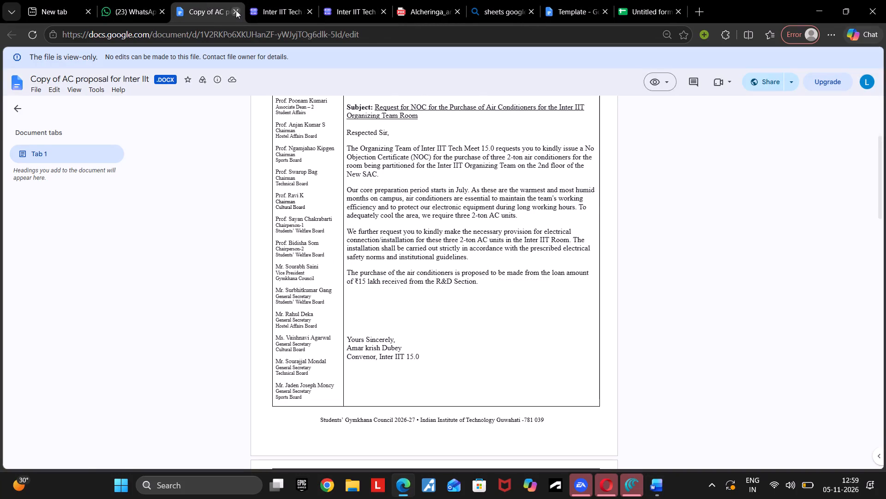
left_click(236, 10)
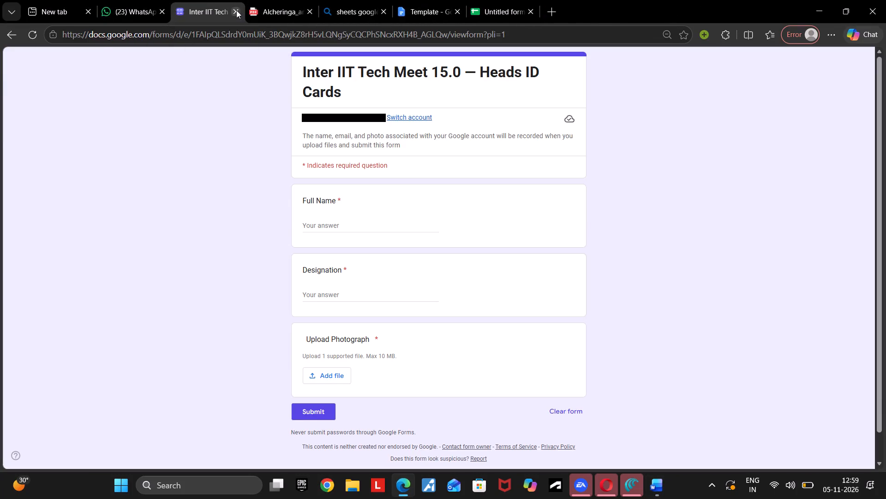
left_click(236, 10)
left_click(312, 12)
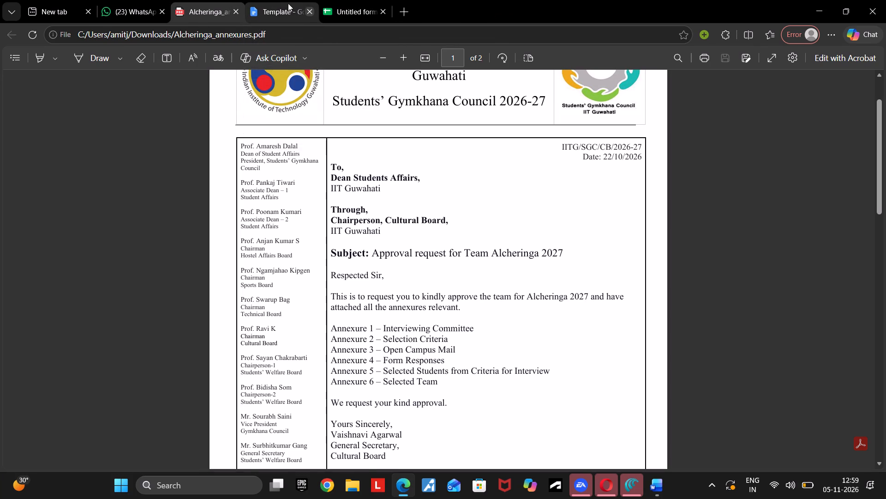
left_click(286, 4)
left_click(349, 1)
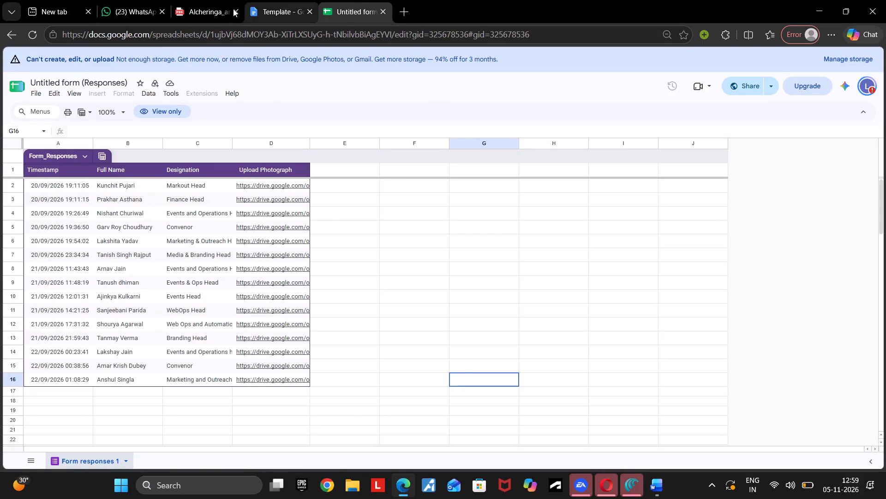
left_click(208, 6)
left_click(91, 11)
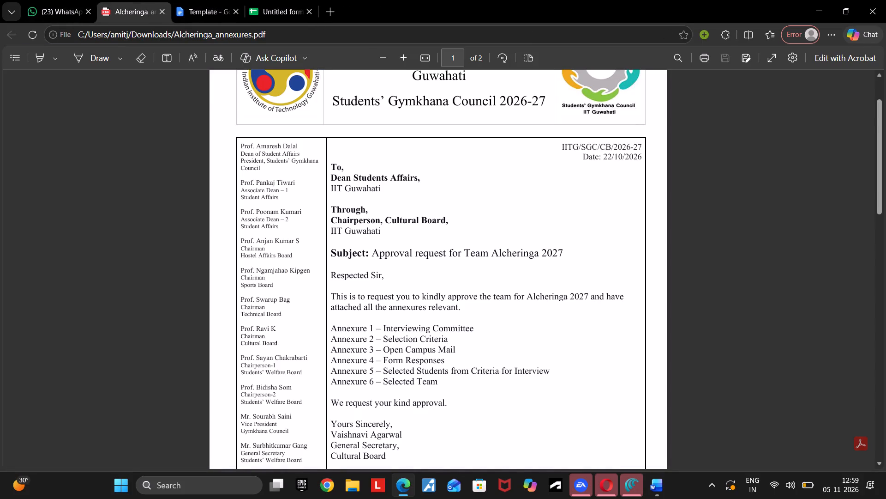
Copy "Approval request for Team Alcheringa 2027" from the Alcheringa annexures PDF and replace the board_meet letter's subject text in Word with it.
scroll(342, 188, "down", 1)
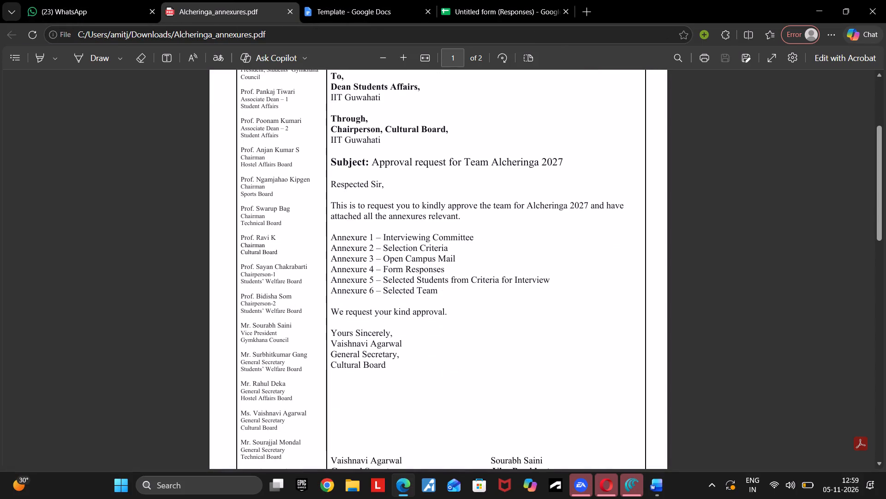
left_click_drag(375, 163, 564, 166)
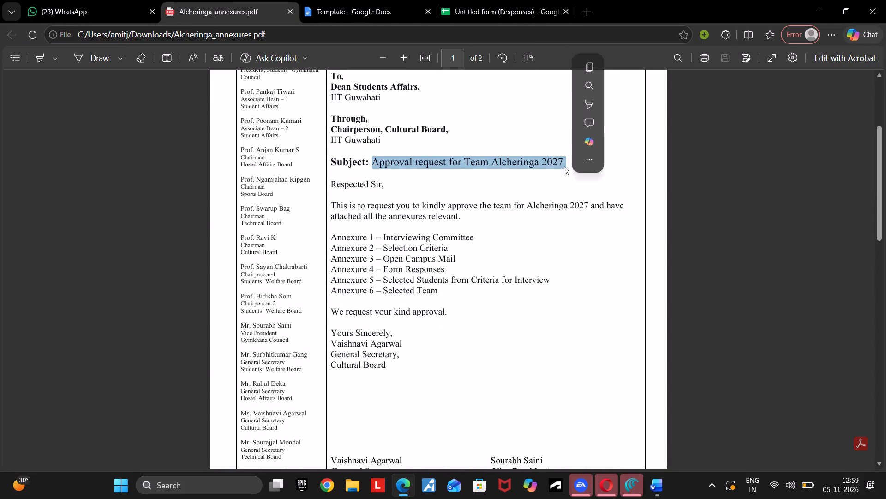
key("ctrl+c")
left_click(377, 0)
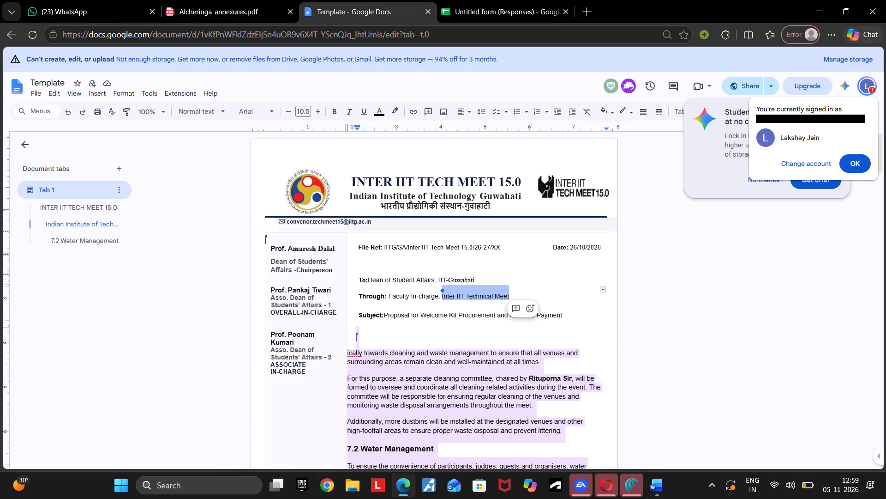
left_click(242, 0)
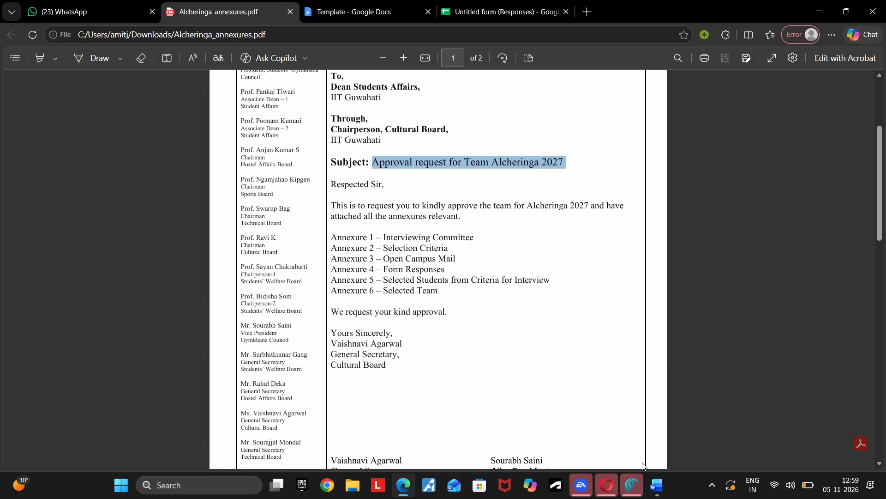
left_click(659, 491)
scroll(461, 225, "up", 2)
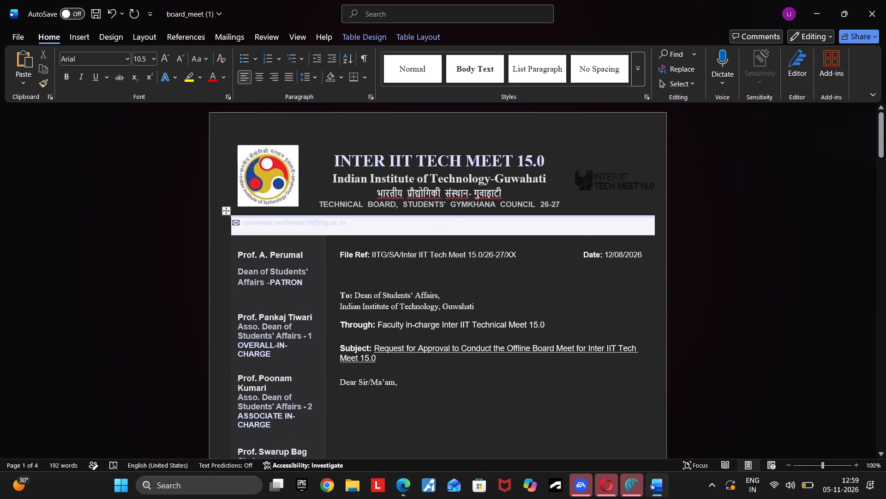
scroll(381, 321, "down", 1)
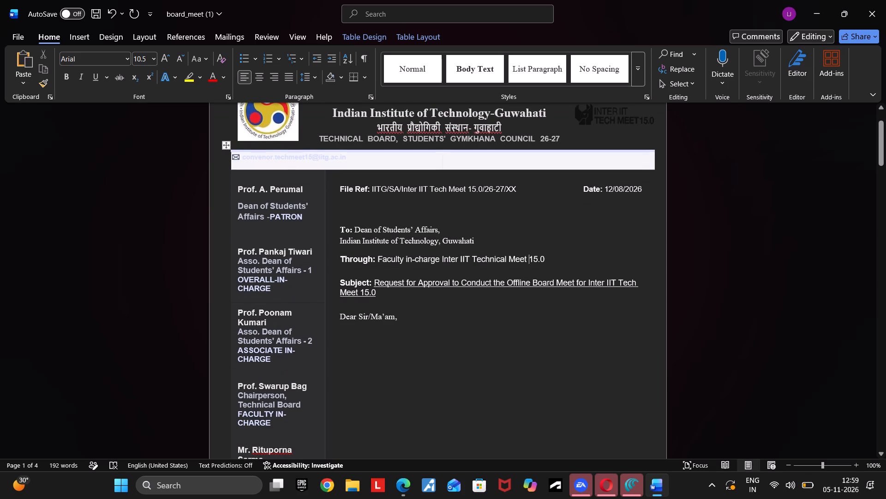
left_click_drag(377, 260, 529, 262)
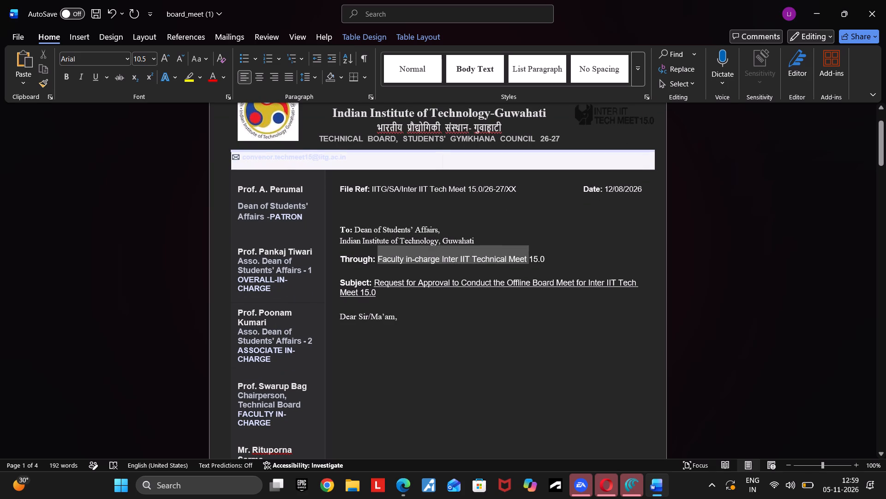
left_click_drag(529, 262, 544, 261)
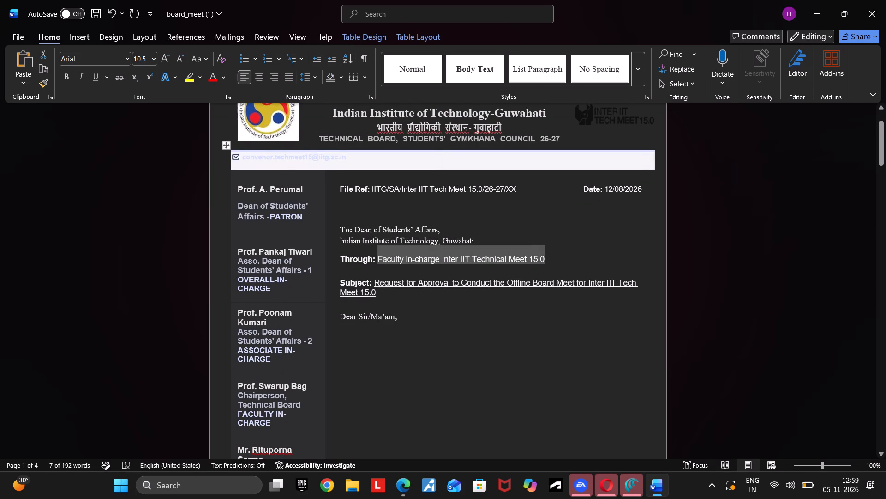
left_click_drag(375, 281, 388, 296)
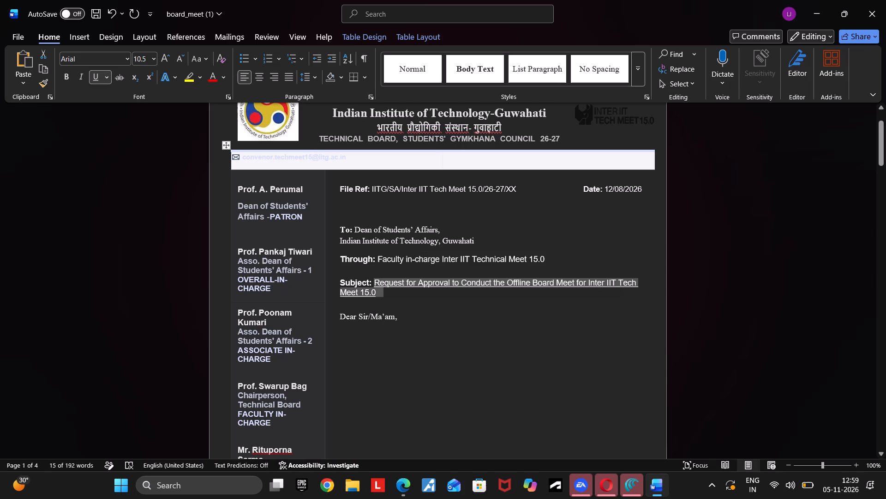
key("ctrl+v")
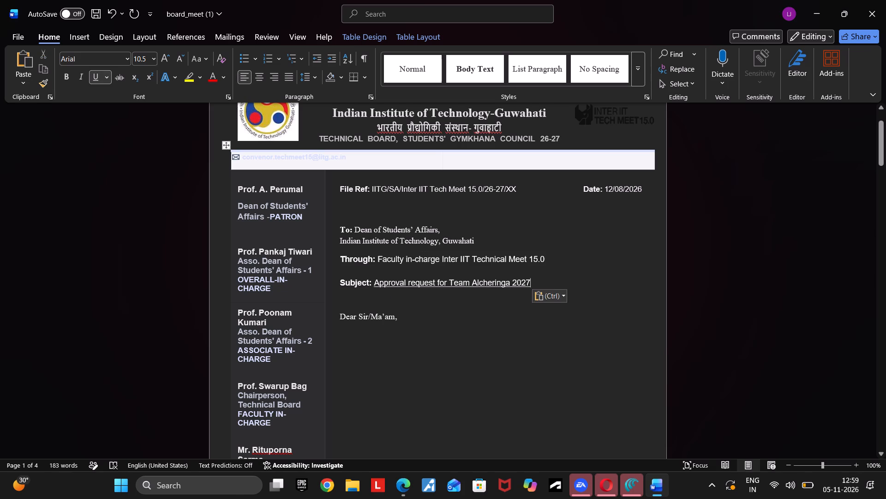
Replace "Team Alcheringa" in the subject line with "Inter-IIT Technical Meet".
left_click(514, 283)
left_click(510, 284)
key("BackSpace")
key("BackSpace")
key("BackSpace")
key("BackSpace")
key("BackSpace")
key("BackSpace")
key("BackSpace")
key("BackSpace")
key("BackSpace")
key("BackSpace")
key("BackSpace")
key("BackSpace")
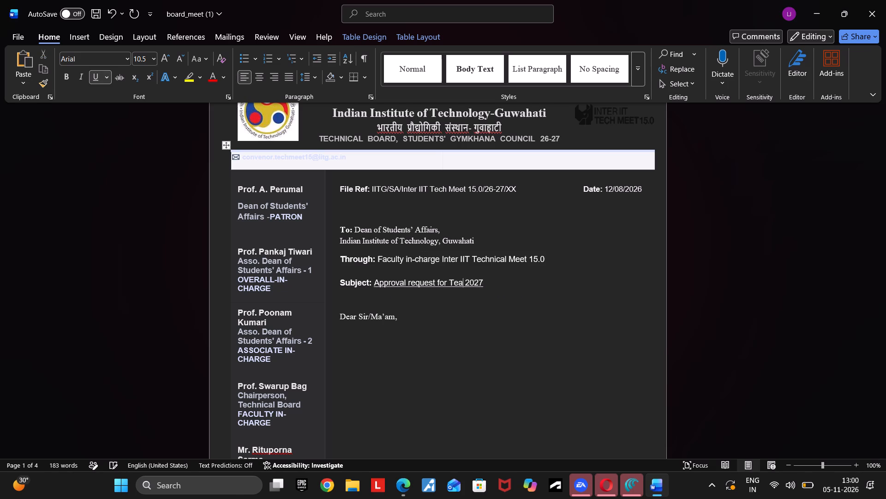
key("BackSpace")
key("BackSpace")
key("BackSpace")
type("Inter")
key("shift+underscore")
key("BackSpace")
key("minus")
type("IIt")
key("BackSpace")
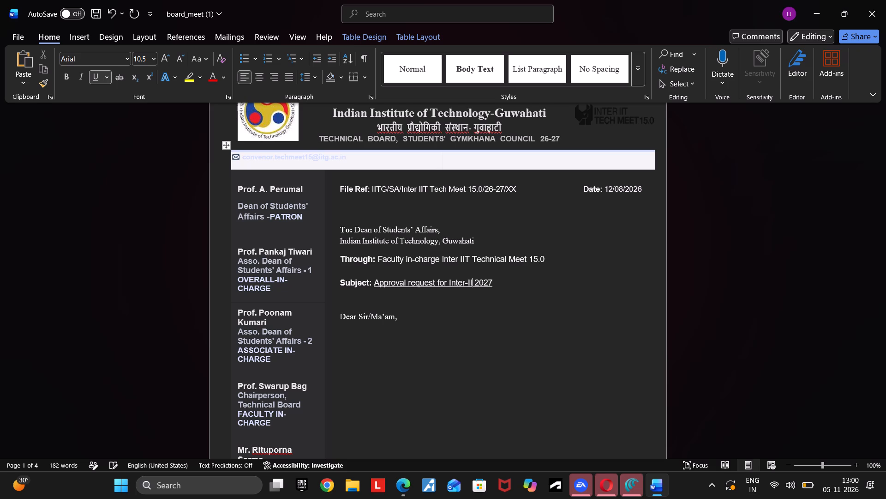
key("BackSpace")
key("shift+i")
type("T Technical Meet")
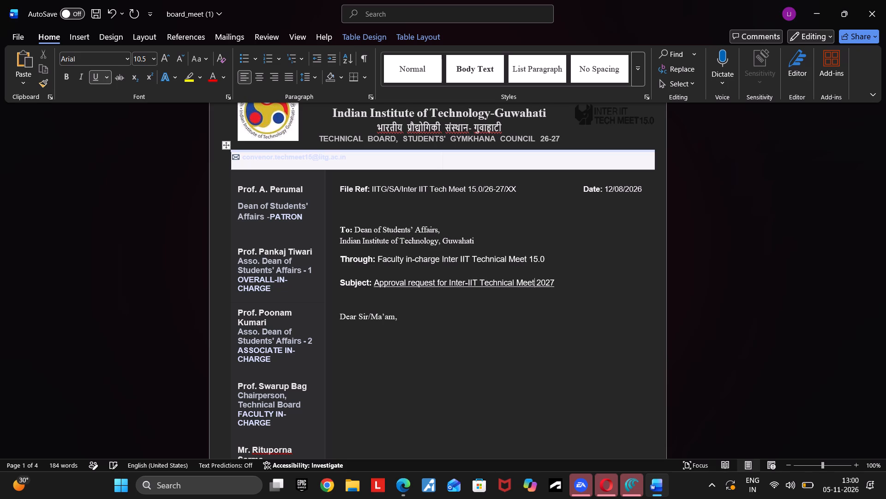
key("Right")
key("Right")
key("Right")
key("Right")
key("Right")
key("Right")
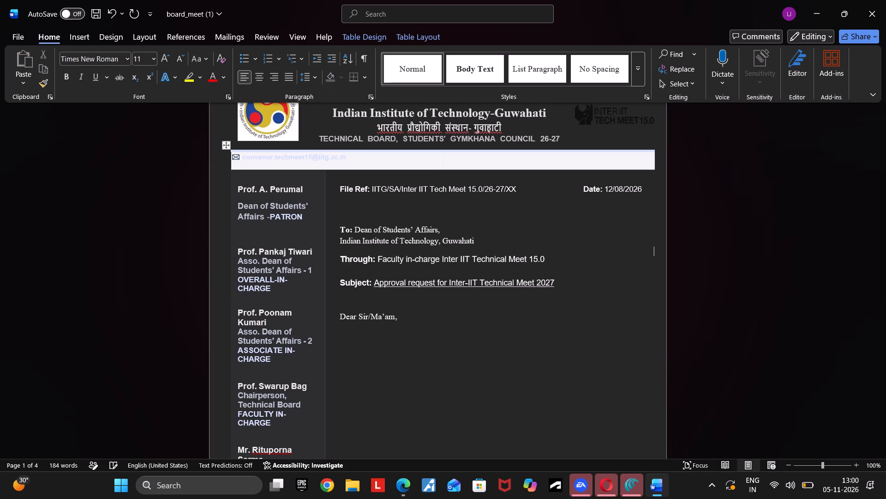
key("Down")
key("Up")
key("Left")
key("Right")
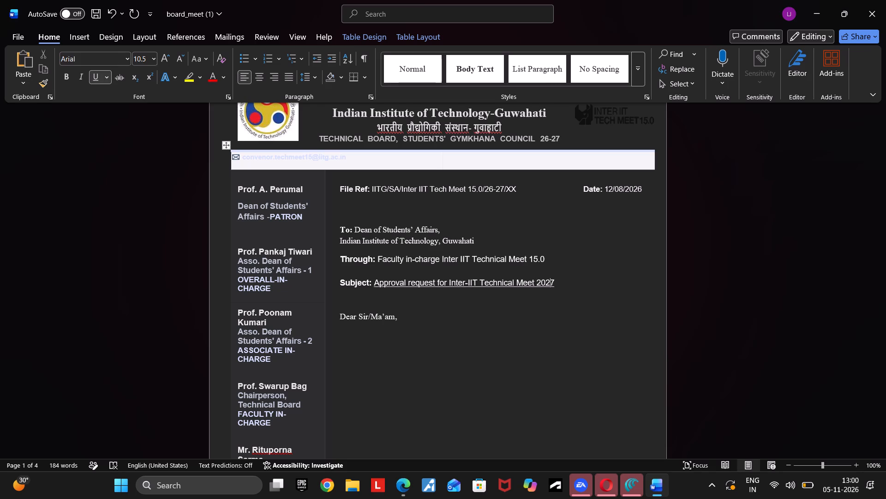
key("BackSpace")
key("BackSpace")
key("BackSpace")
key("BackSpace")
type("15.0")
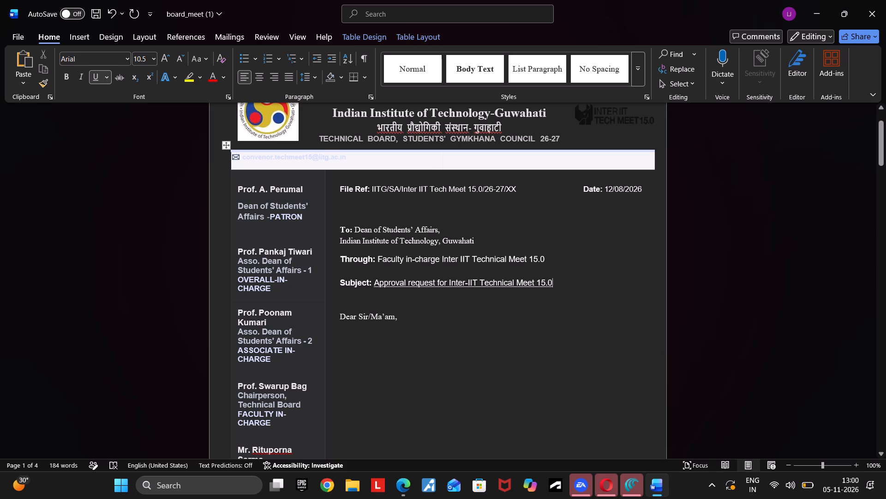
key("space")
type("Organ")
type("ising team")
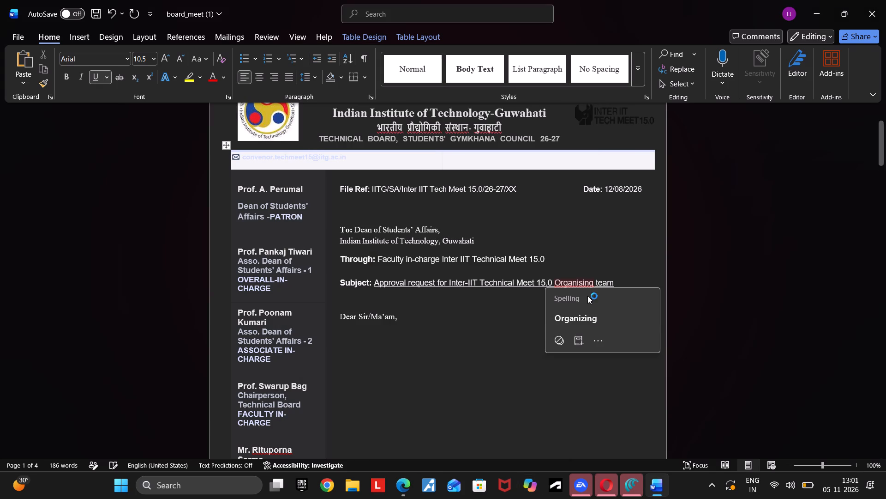
left_click(587, 319)
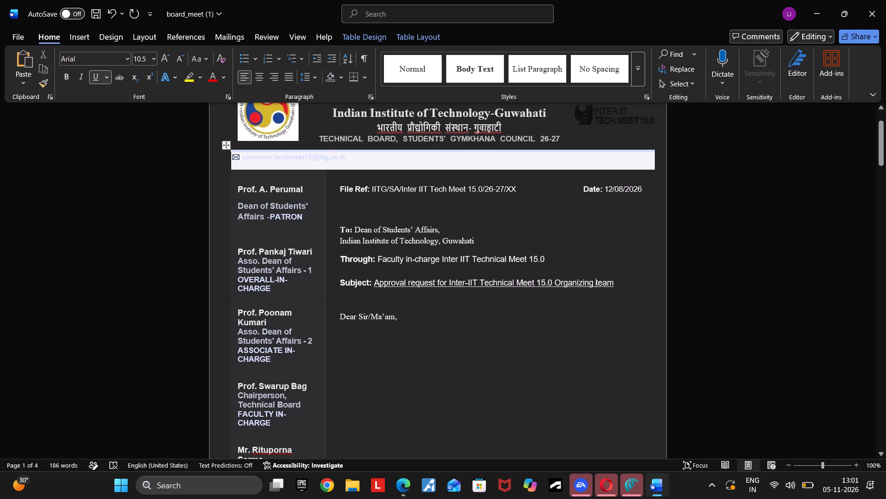
Switch to the Alcheringa annexures PDF in Edge, clear the subject text selection and move on to the neighbouring open document.
scroll(413, 339, "down", 1)
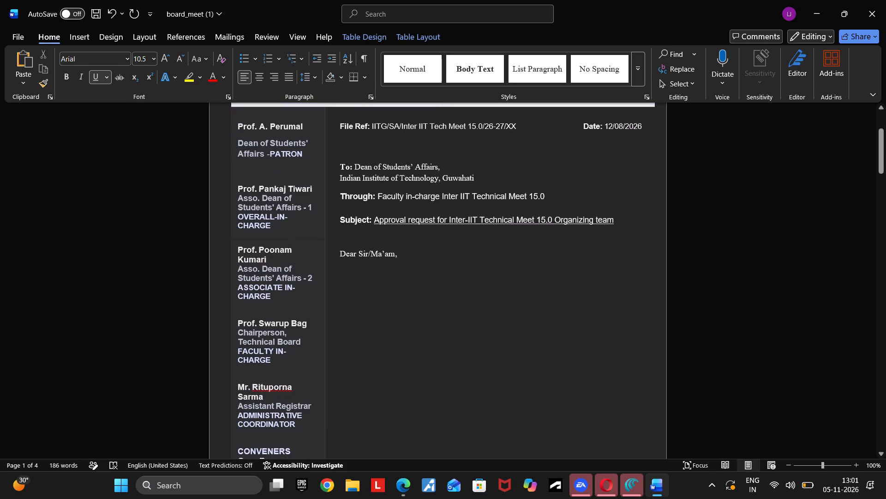
left_click(405, 494)
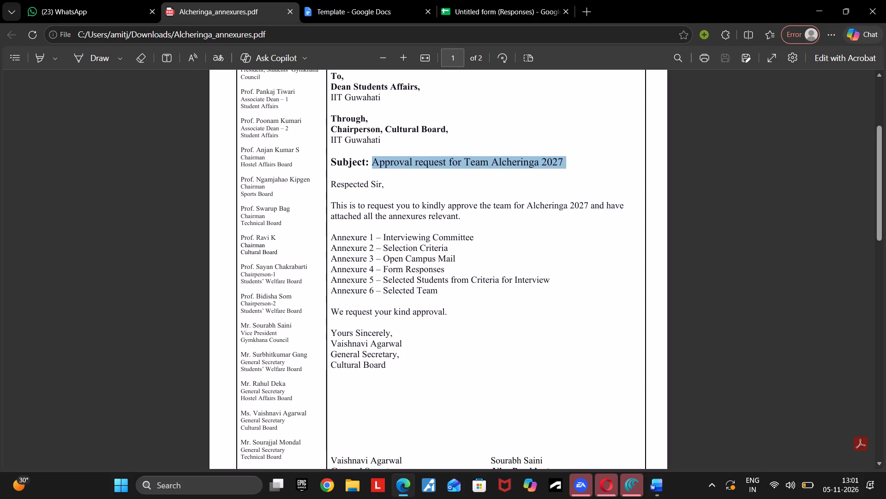
left_click(181, 166)
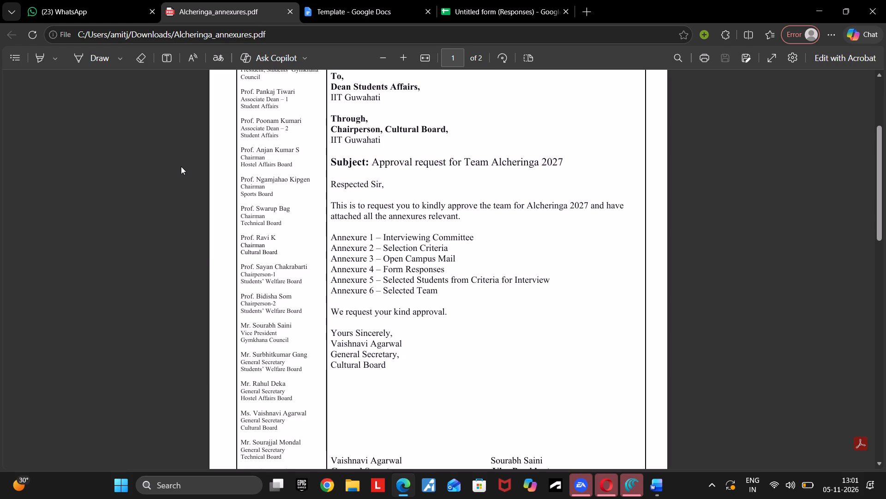
key("shift+Tab")
key("ctrl+Tab")
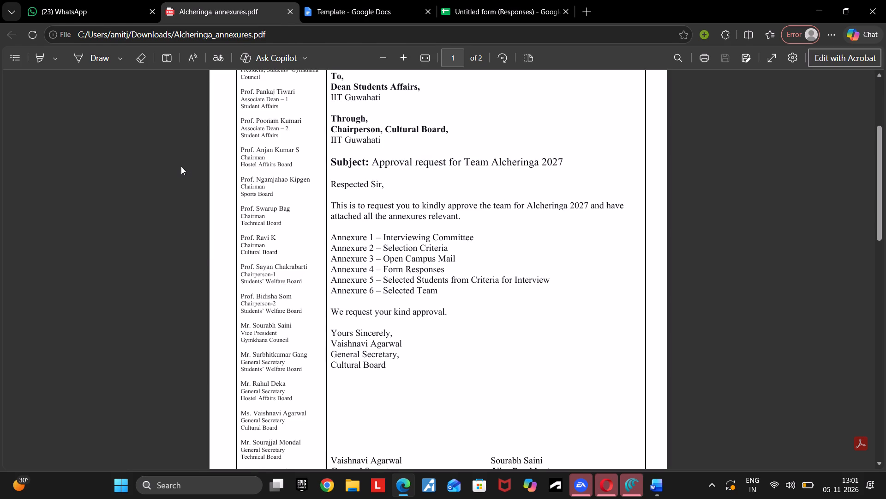
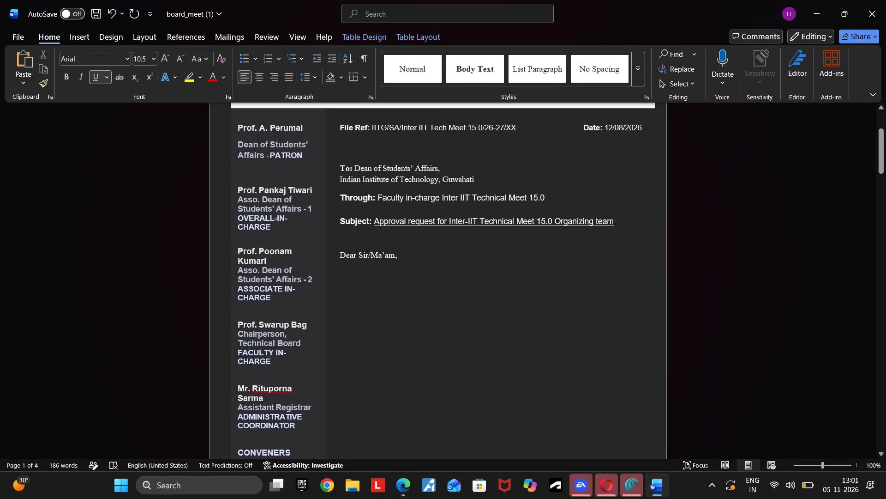
Copy "This is to request you to kindly approve the team for Alcheringa 2027" from the Alcheringa PDF in Edge into the Word letter below the salutation.
left_click(402, 483, "ctrl")
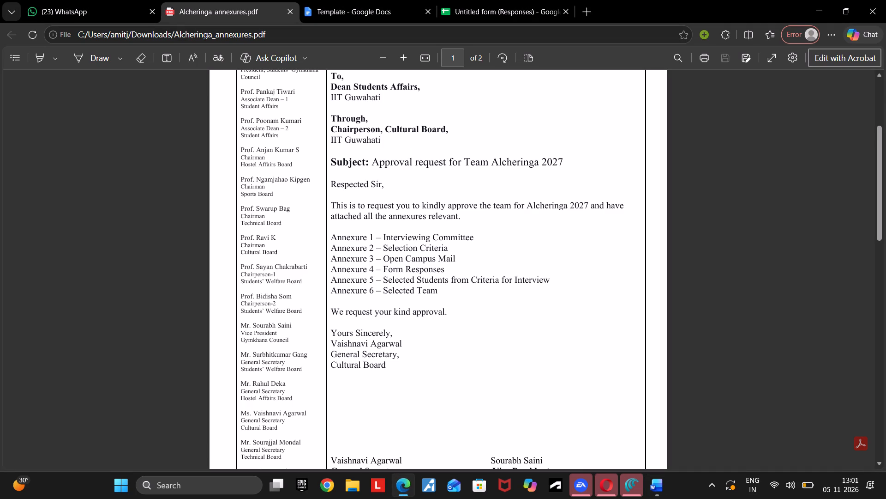
left_click_drag(332, 202, 526, 204, "ctrl")
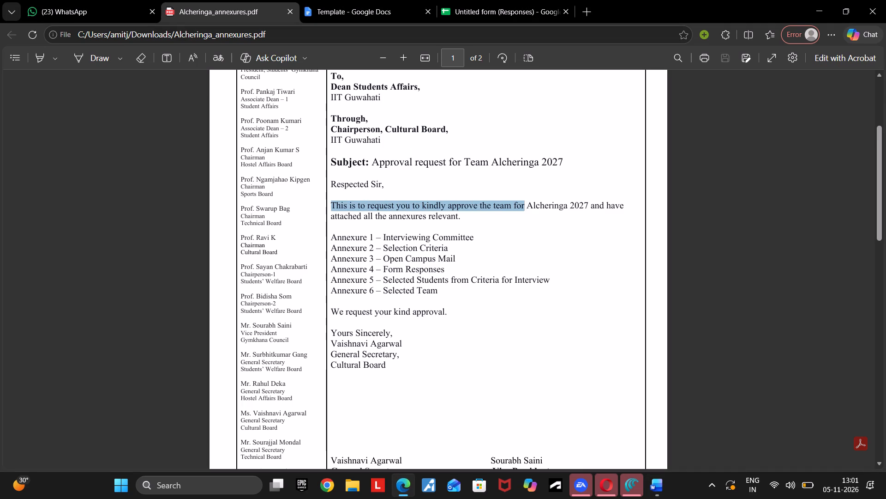
left_click_drag(526, 204, 586, 208, "ctrl")
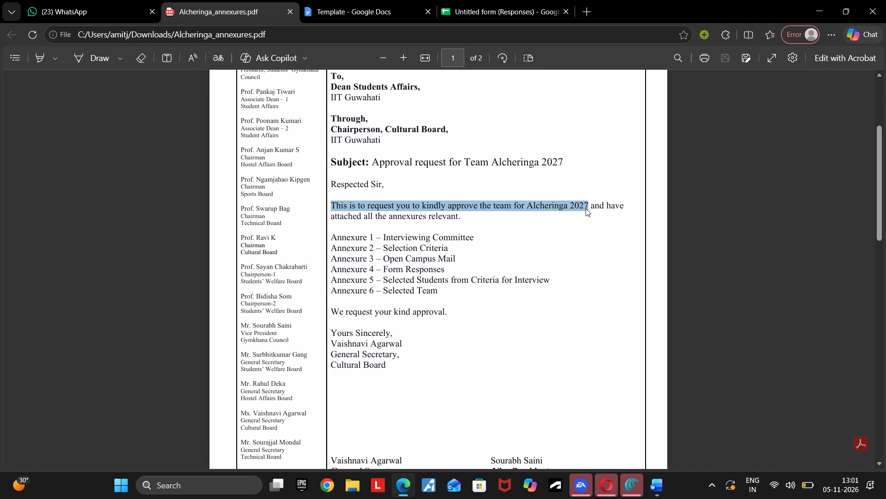
key("ctrl+c")
left_click(653, 483)
left_click(356, 268)
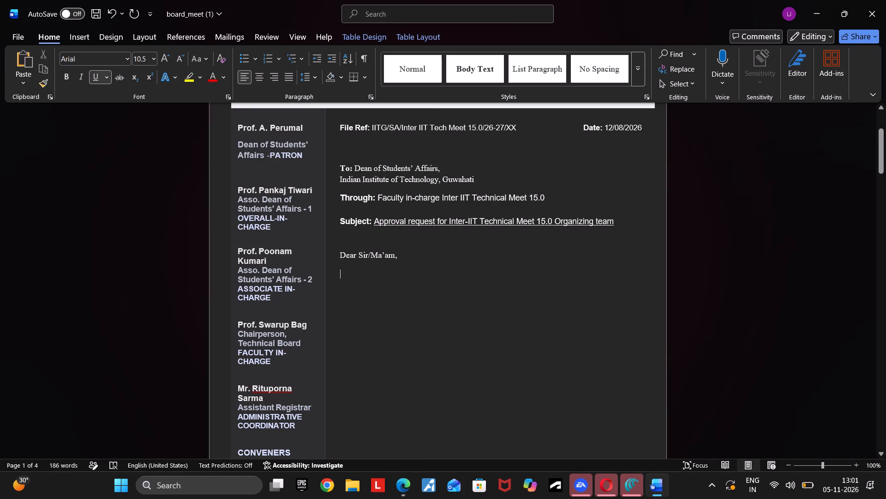
key("ctrl+v")
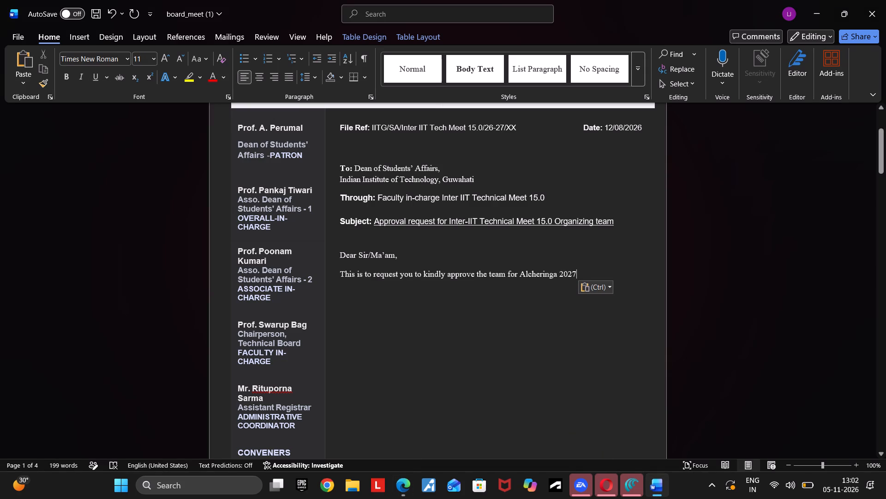
Replace "Alcheringa 2027" in the body sentence with "Inter-IIT Technical Meet 15.0" copied from the subject line.
left_click_drag(451, 221, 544, 223)
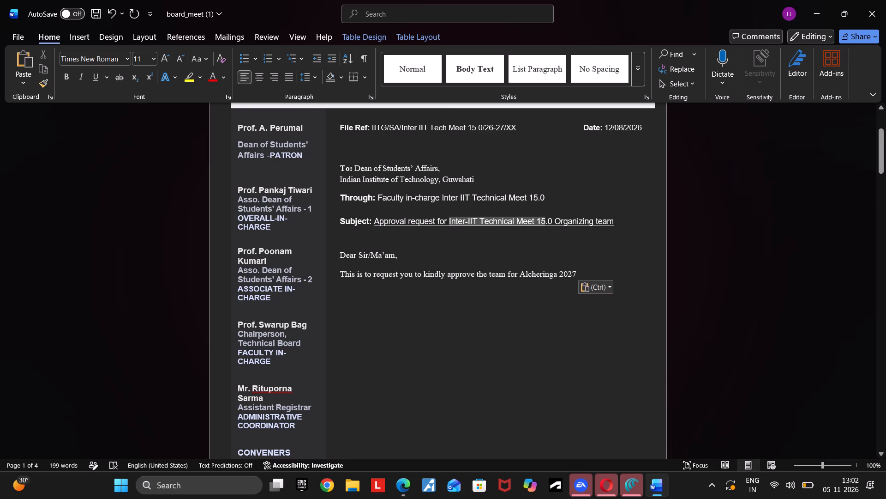
left_click_drag(544, 223, 552, 223)
key("ctrl+c")
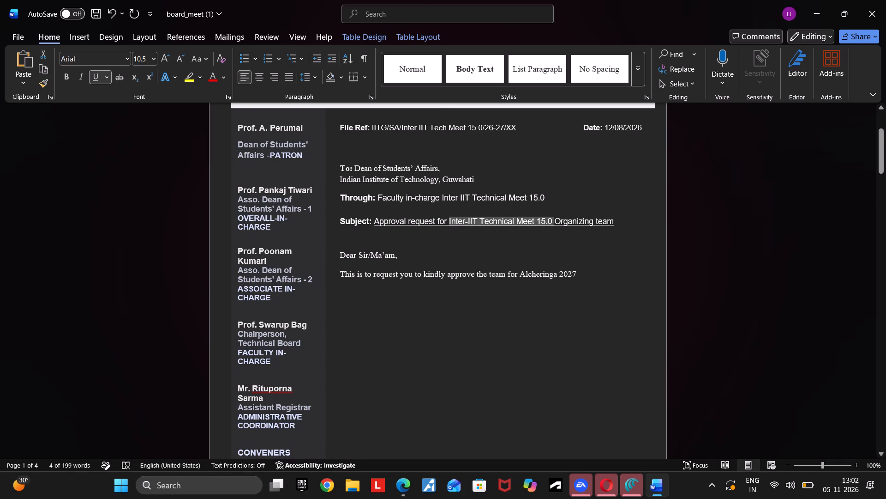
left_click(508, 274)
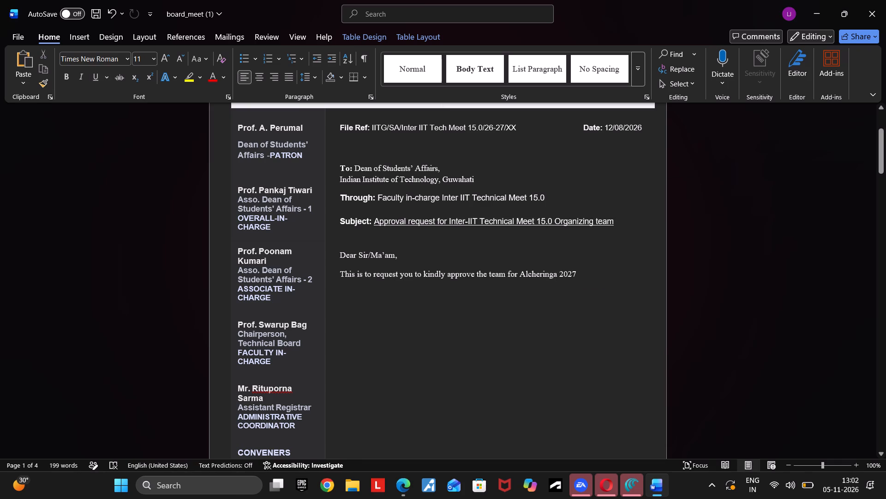
left_click_drag(519, 273, 579, 278)
key("ctrl+v")
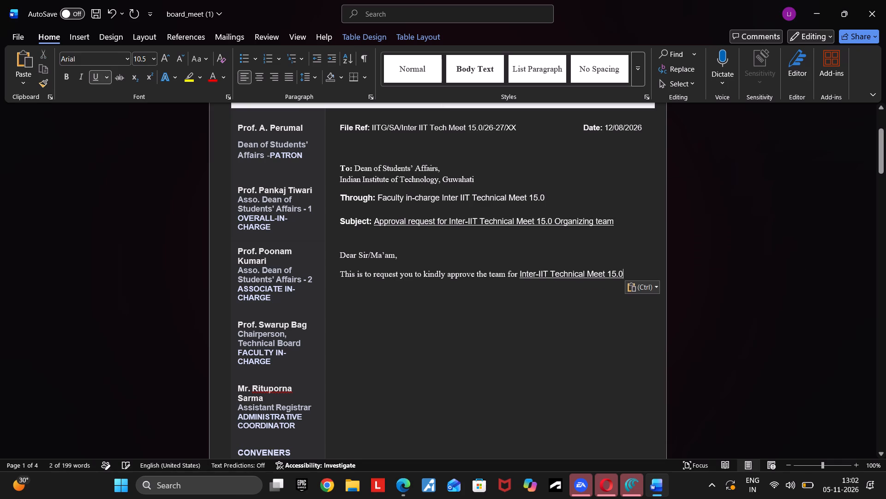
left_click(561, 320)
Insert "organizing" before "team" in the body sentence and end the sentence with a full stop.
left_click(496, 276)
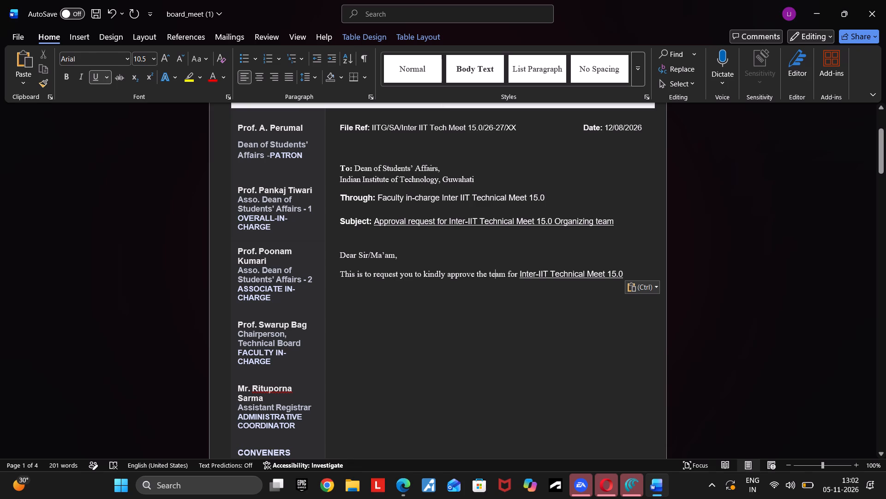
left_click(490, 273)
type("organis")
key("BackSpace")
type("zing")
key("space")
key("Down")
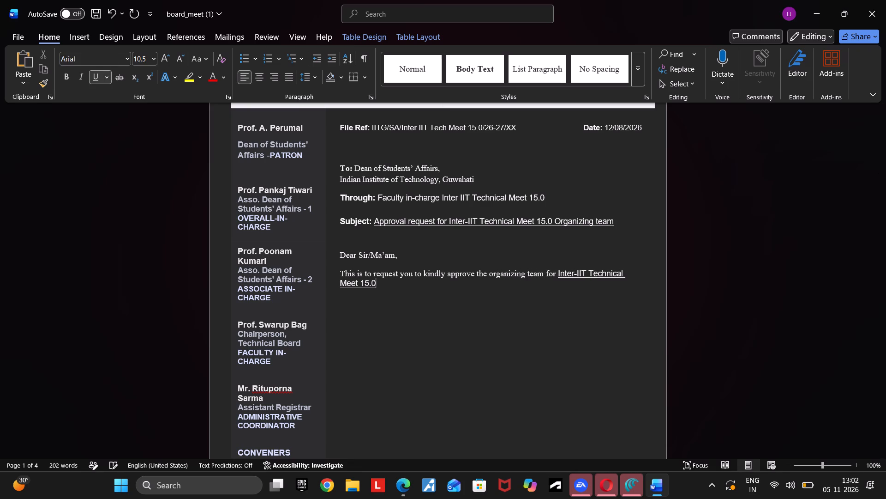
key("period")
key("backslash")
key("Return")
key("BackSpace")
key("BackSpace")
key("BackSpace")
Add a new paragraph below the request sentence reading "The team details are as follows:".
key("Return")
type("The team D")
key("BackSpace")
type("detail are a")
key("space")
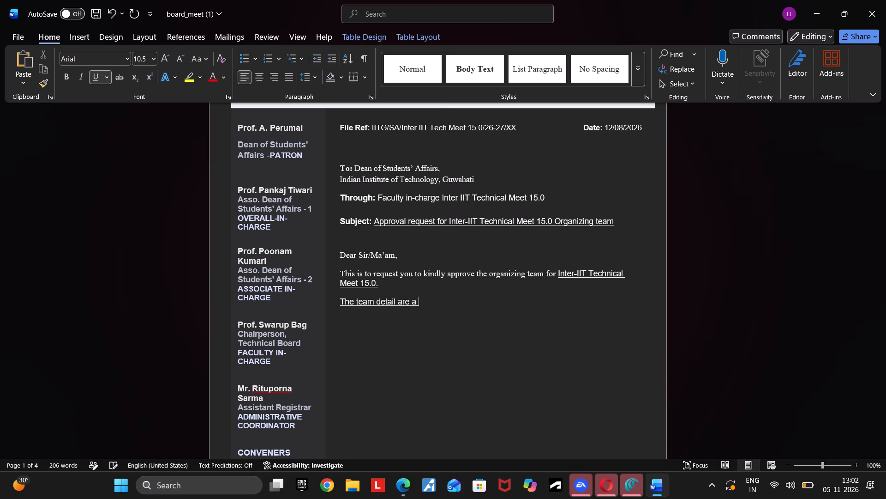
key("BackSpace")
type("s follows")
key("shift+colon")
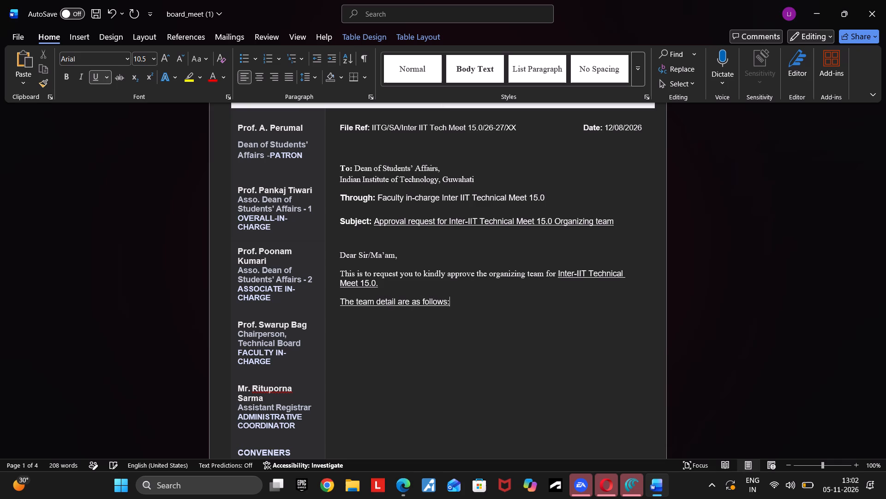
key("BackSpace")
key("shift+colon")
left_click(395, 299)
key("s")
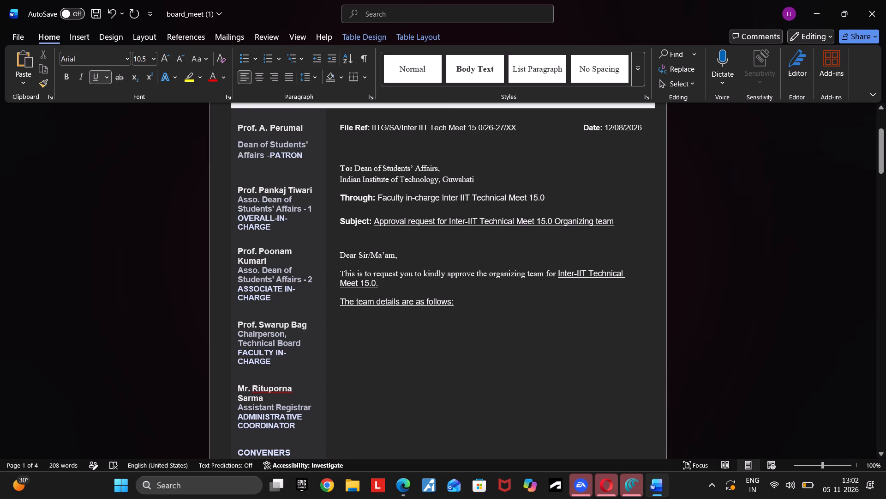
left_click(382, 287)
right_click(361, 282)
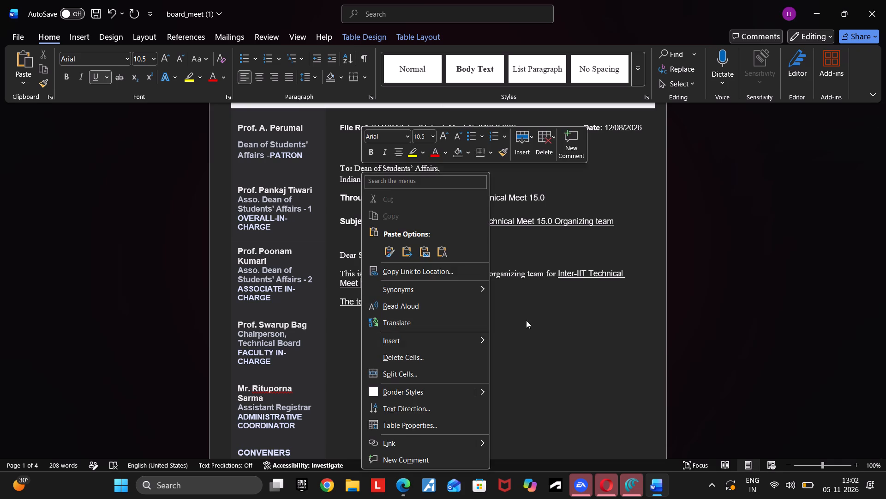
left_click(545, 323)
Remove the underline from the line "The team details are as follows:" and start an empty paragraph below it.
left_click_drag(467, 304, 344, 311)
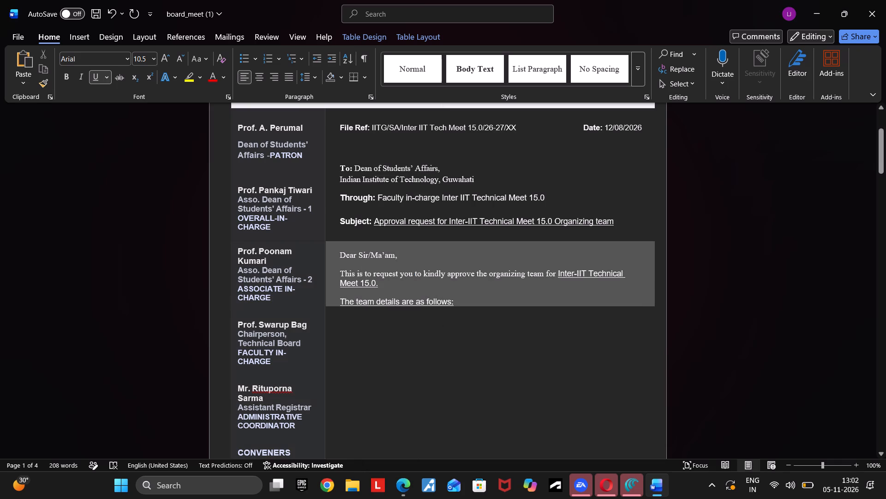
left_click_drag(344, 311, 370, 304)
left_click(412, 381)
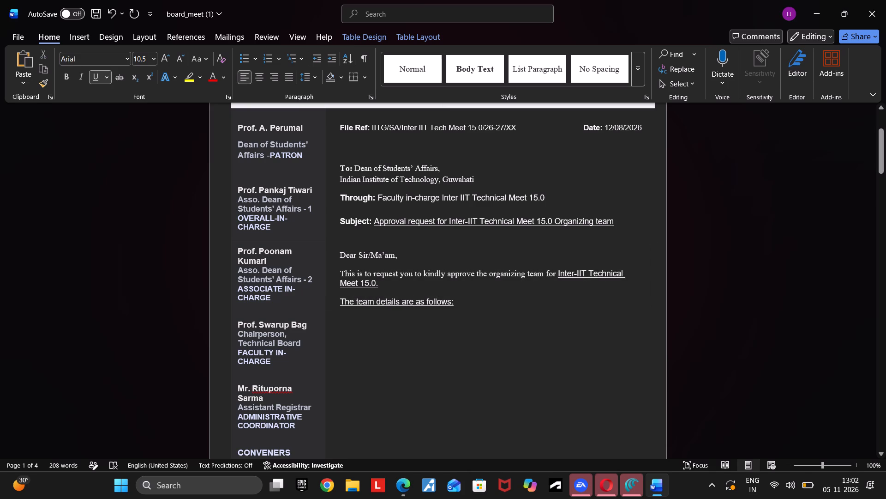
left_click_drag(343, 305, 459, 308)
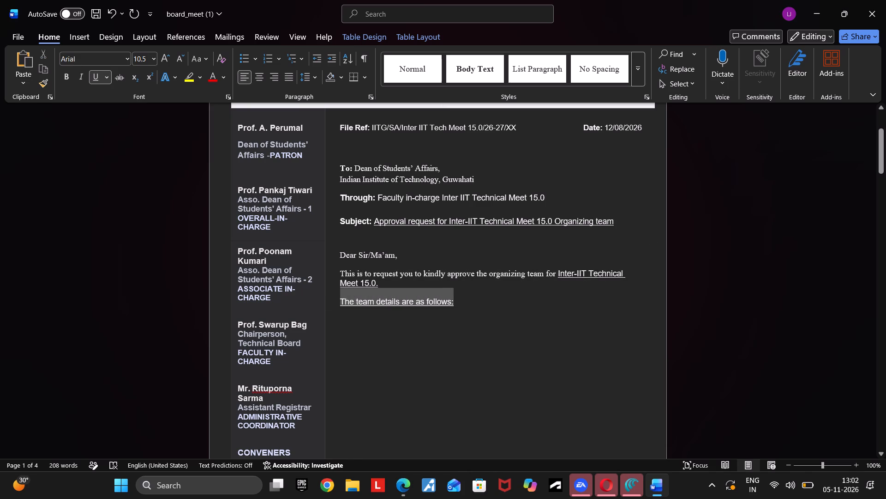
left_click_drag(459, 308, 459, 307)
left_click(102, 75)
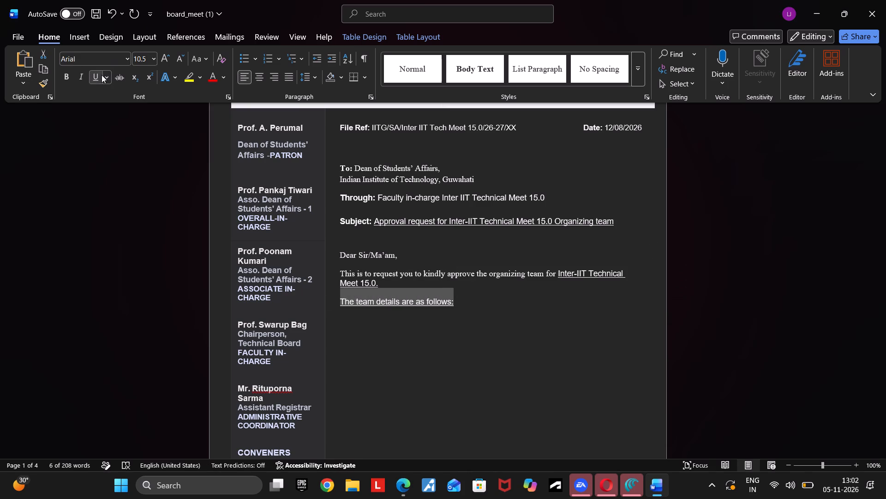
left_click(494, 302)
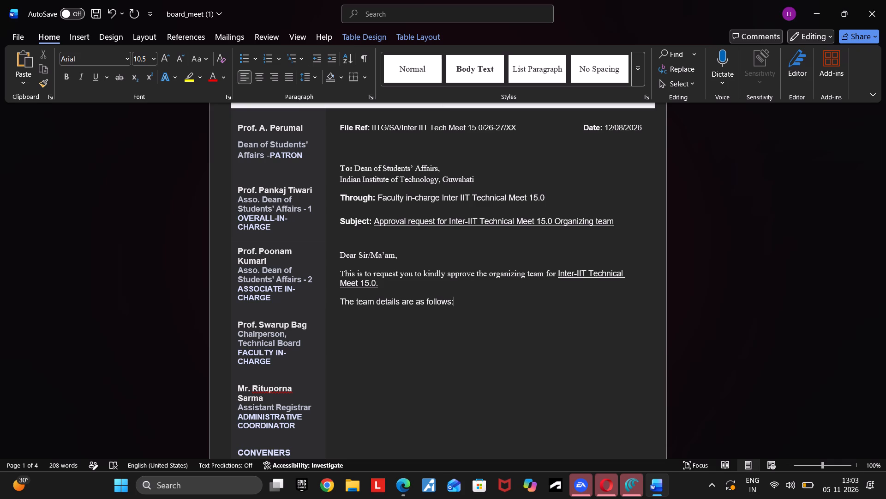
key("Return")
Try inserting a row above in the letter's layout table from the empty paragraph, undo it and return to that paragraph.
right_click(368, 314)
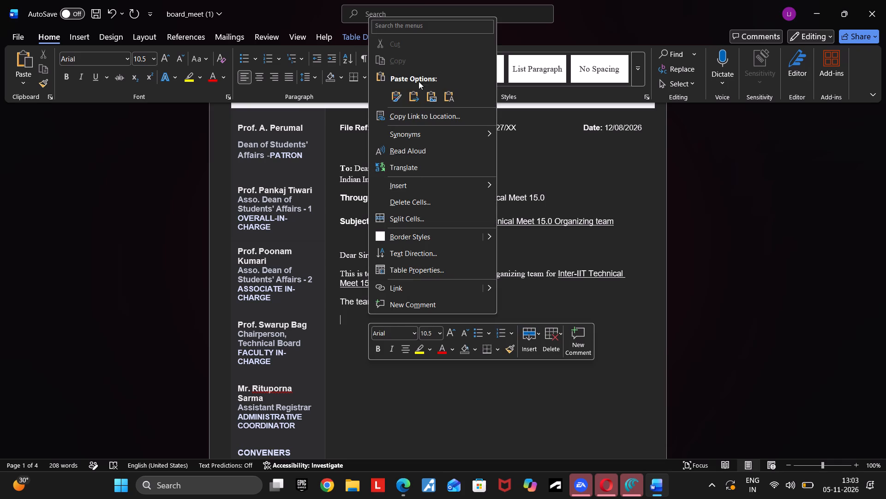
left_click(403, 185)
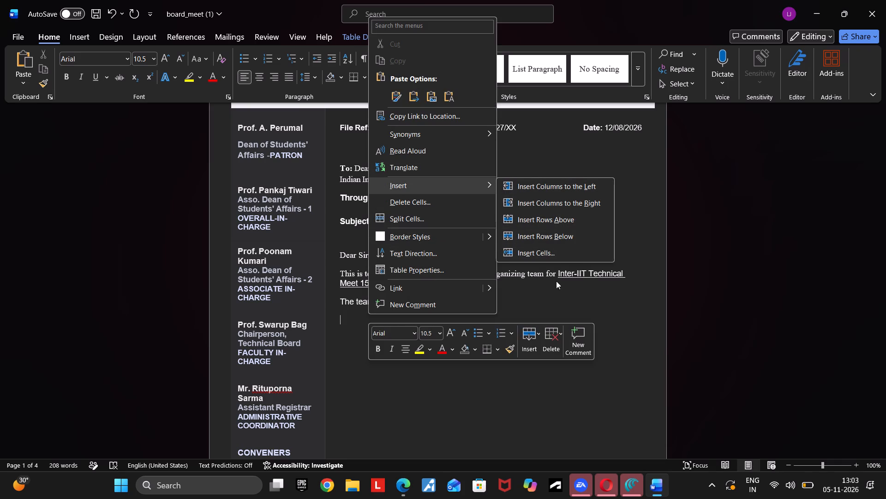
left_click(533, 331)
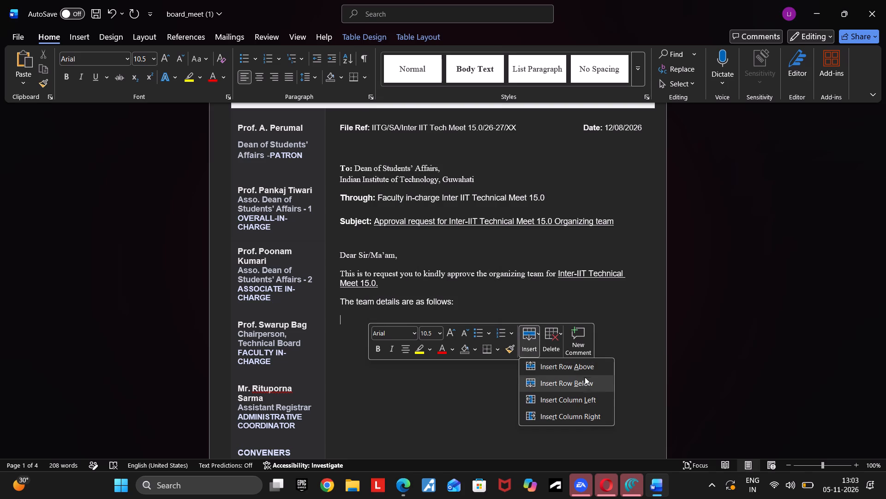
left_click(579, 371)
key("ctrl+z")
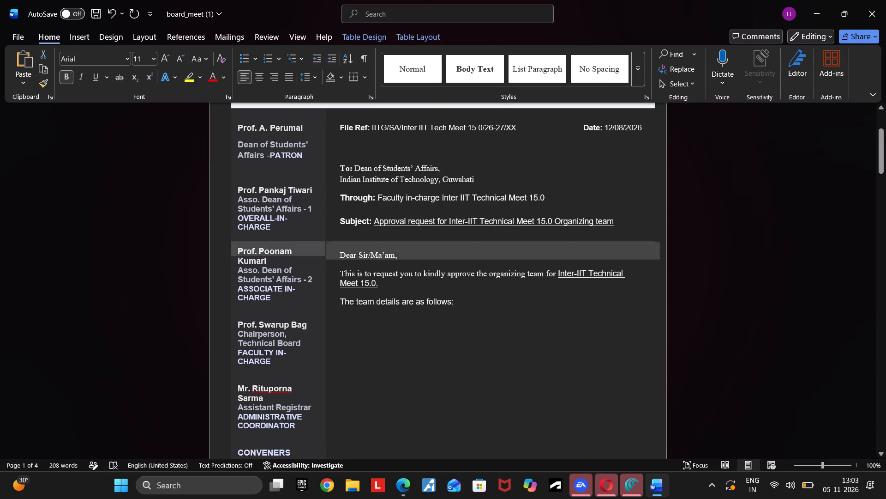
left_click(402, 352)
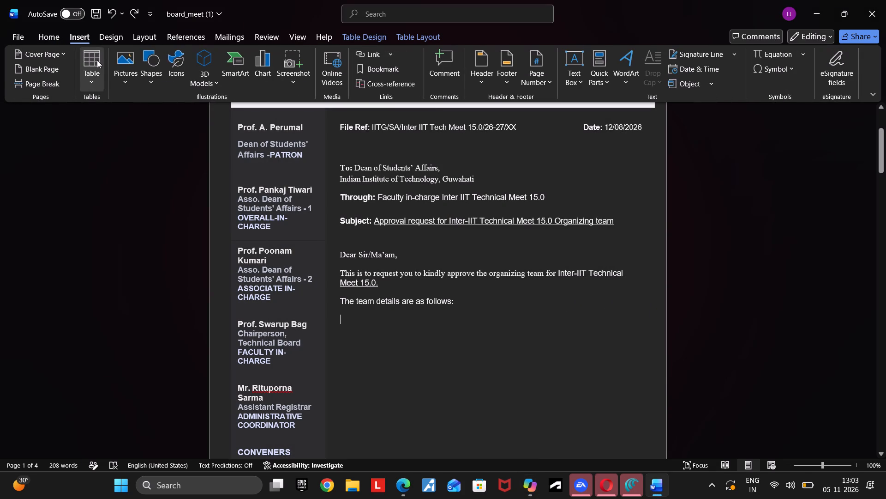
left_click(96, 63)
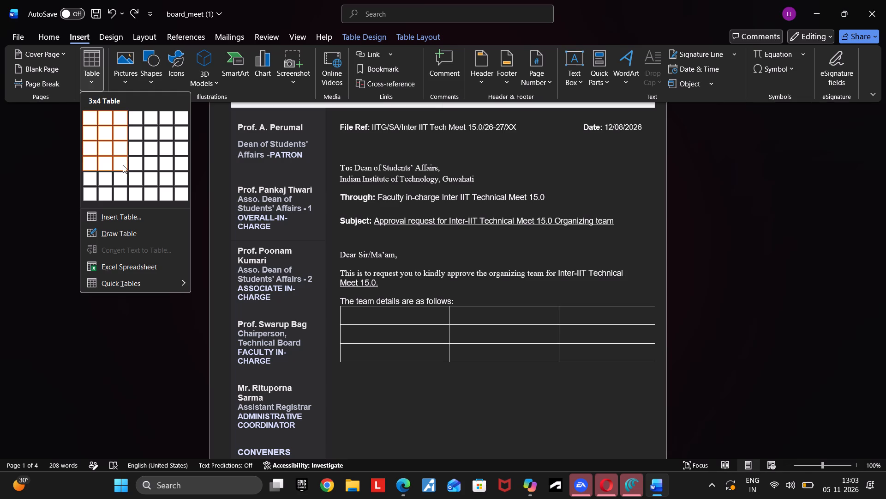
left_click(123, 190)
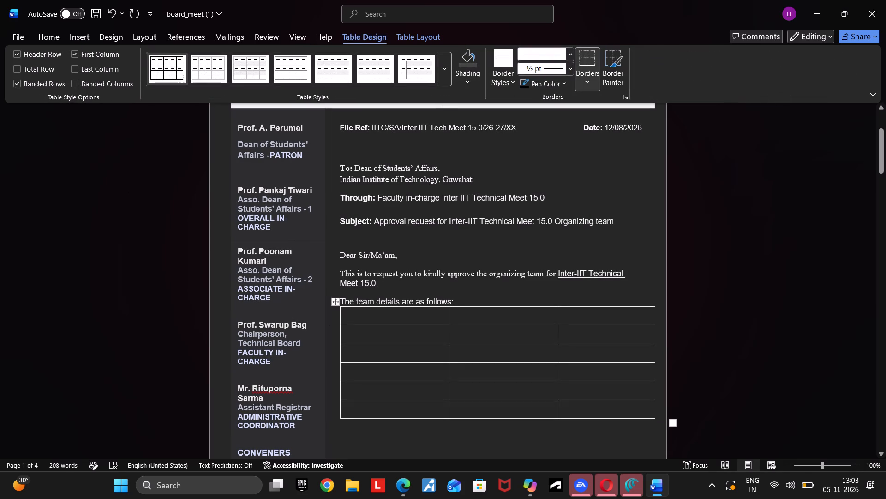
scroll(629, 421, "left", 1)
left_click_drag(675, 426, 644, 424)
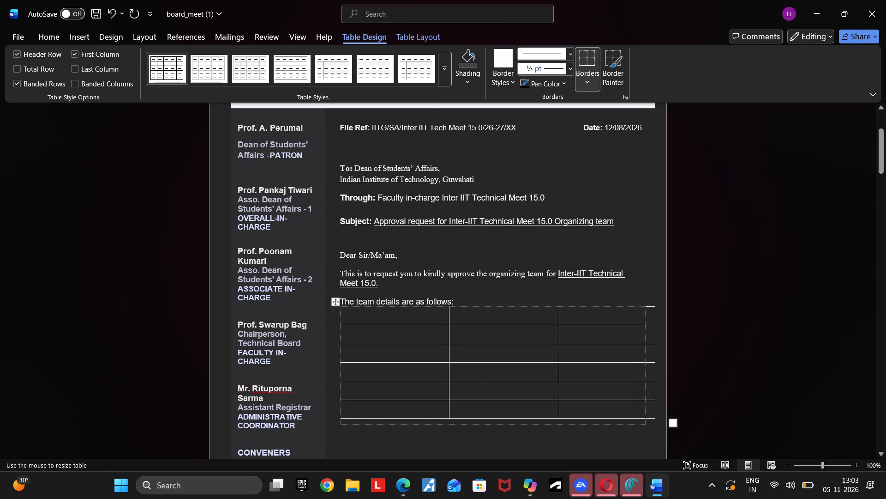
left_click_drag(644, 424, 640, 426)
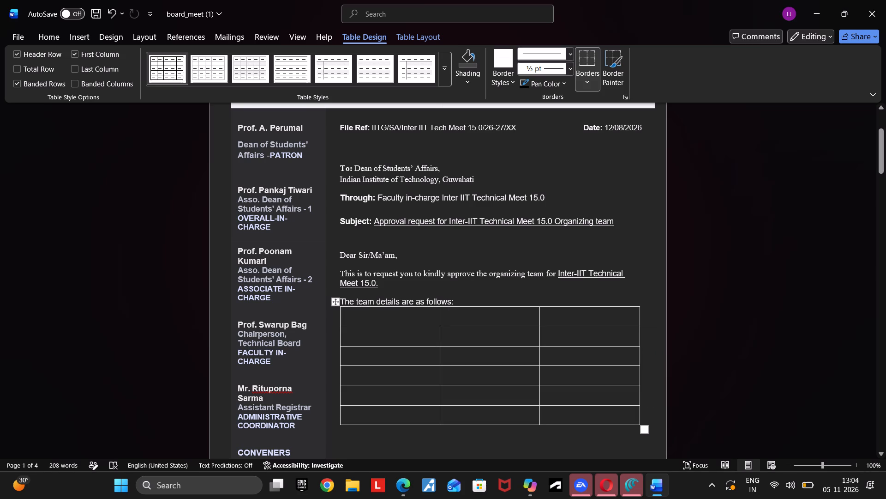
Fill the new table's header row with "Name", "Roll No" and "Position".
type("Name")
key("Right")
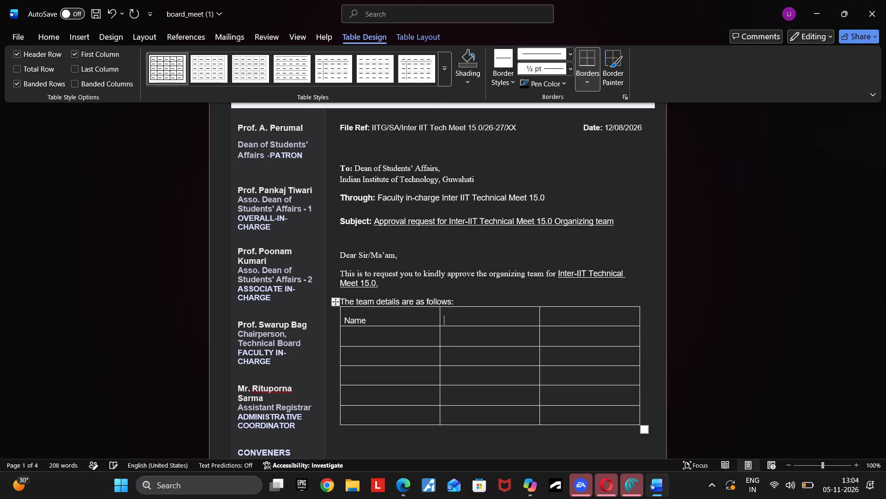
type("Roll NO")
key("Right")
key("Left")
key("Left")
key("Right")
key("BackSpace")
key("o")
key("Right")
key("shift+p")
type("osition")
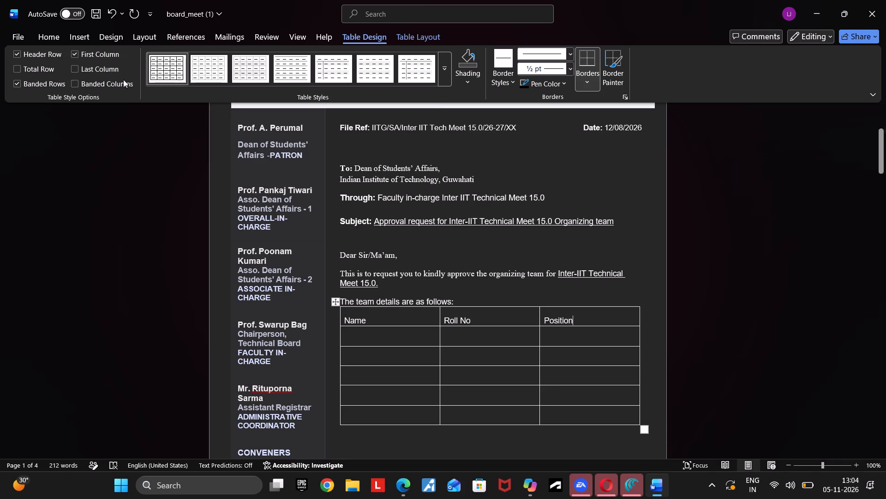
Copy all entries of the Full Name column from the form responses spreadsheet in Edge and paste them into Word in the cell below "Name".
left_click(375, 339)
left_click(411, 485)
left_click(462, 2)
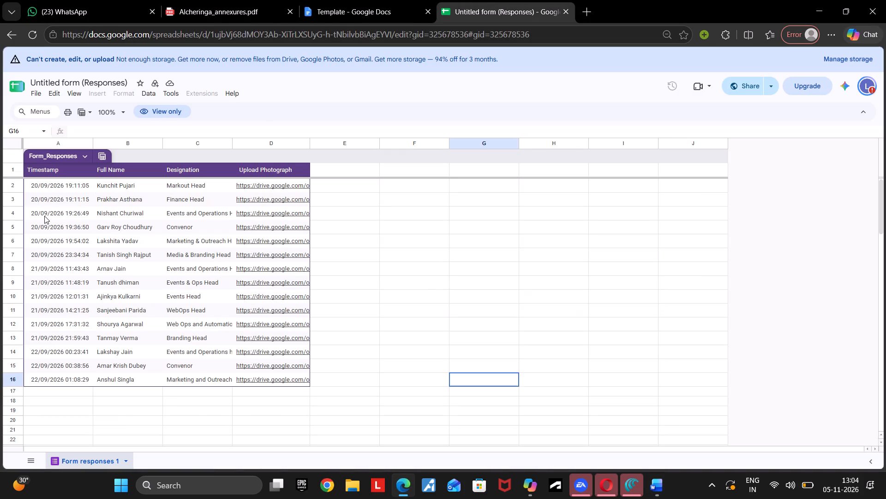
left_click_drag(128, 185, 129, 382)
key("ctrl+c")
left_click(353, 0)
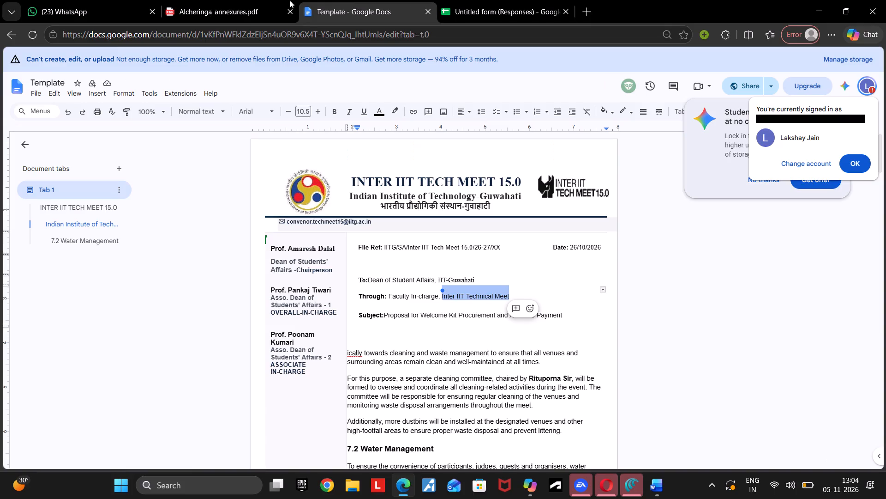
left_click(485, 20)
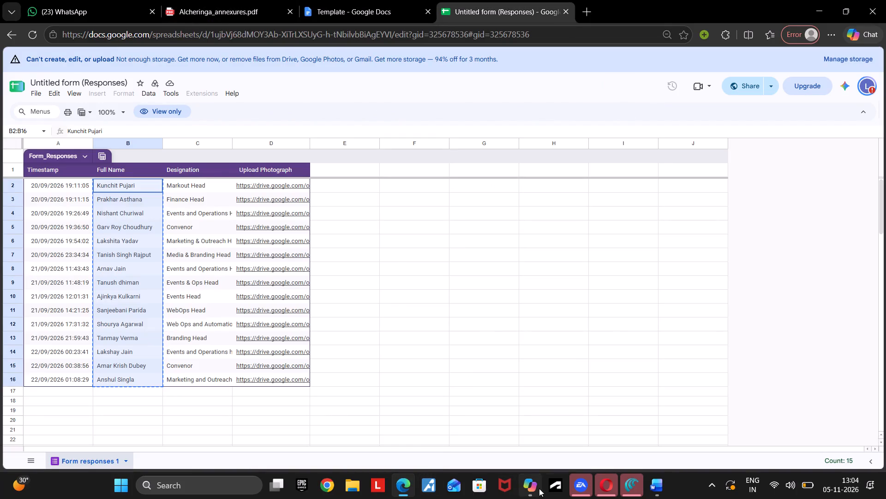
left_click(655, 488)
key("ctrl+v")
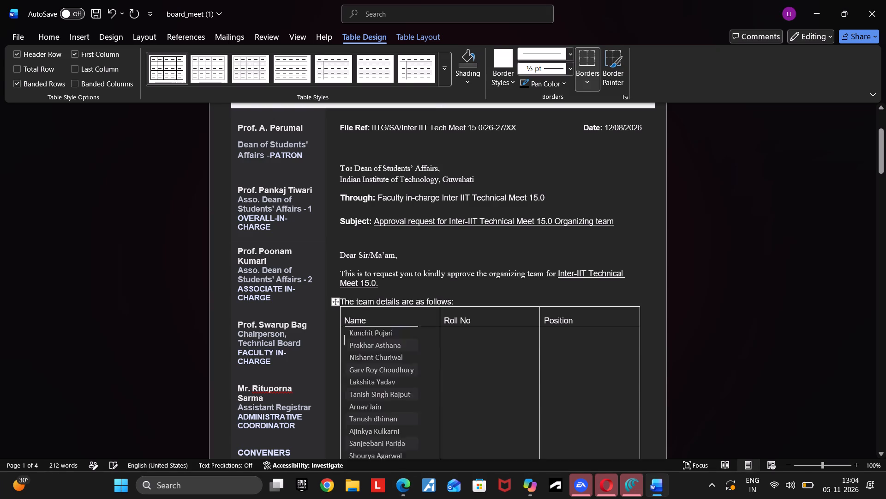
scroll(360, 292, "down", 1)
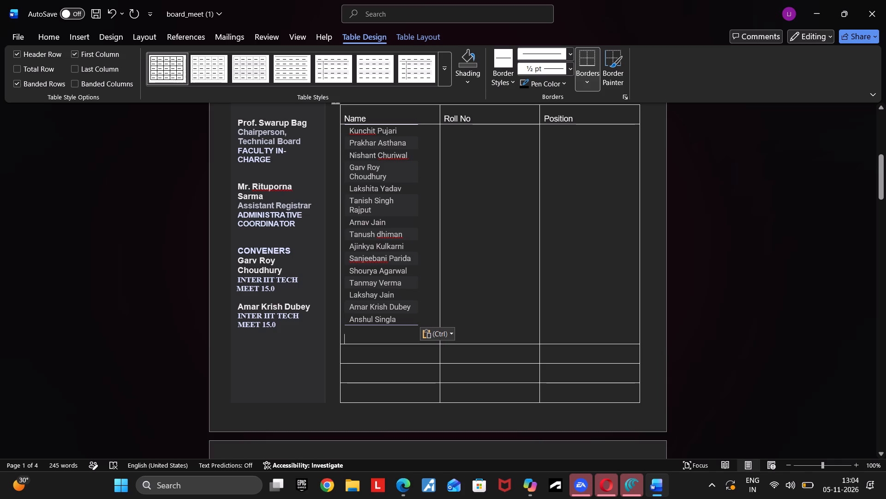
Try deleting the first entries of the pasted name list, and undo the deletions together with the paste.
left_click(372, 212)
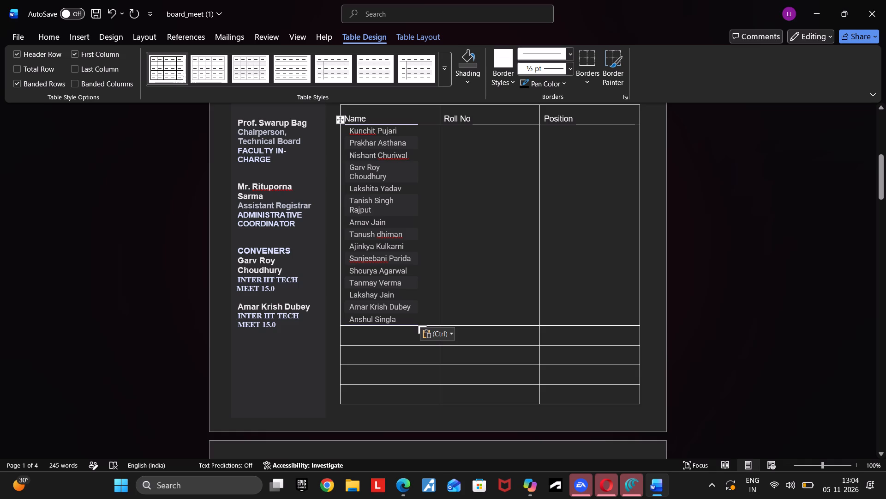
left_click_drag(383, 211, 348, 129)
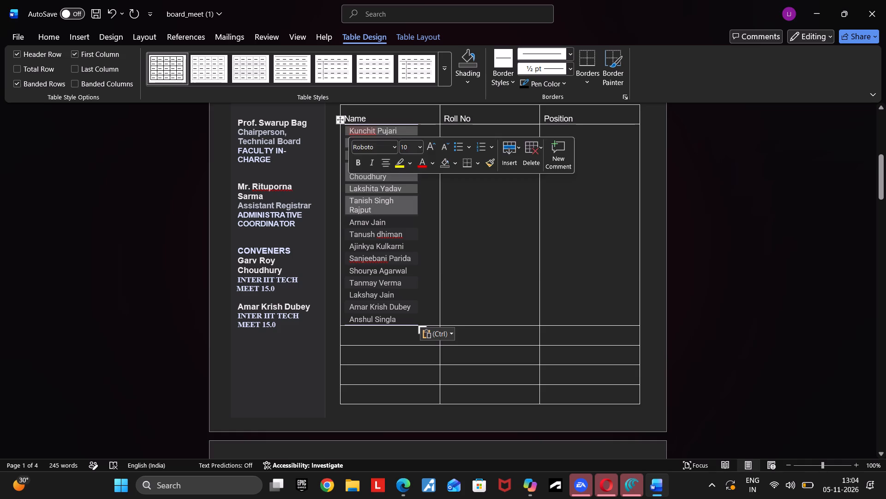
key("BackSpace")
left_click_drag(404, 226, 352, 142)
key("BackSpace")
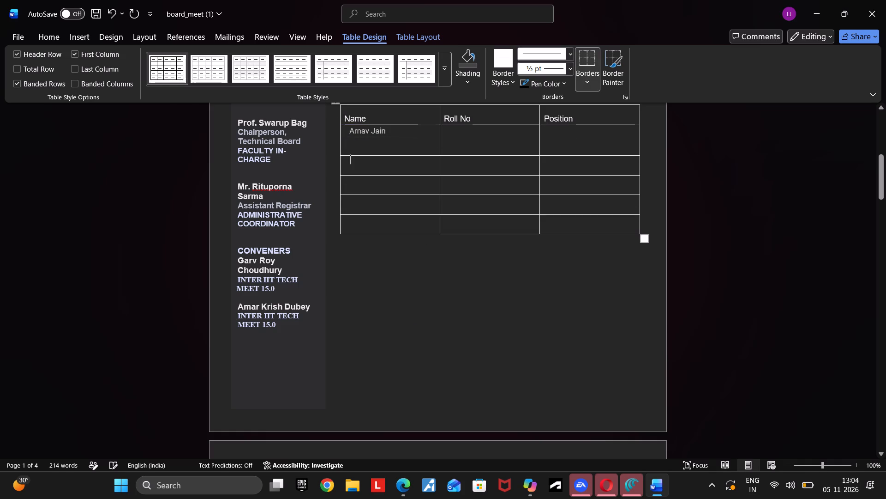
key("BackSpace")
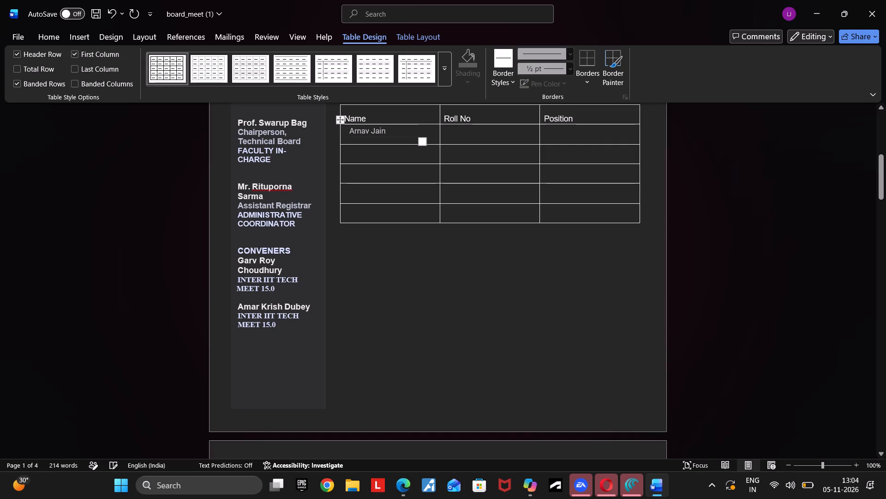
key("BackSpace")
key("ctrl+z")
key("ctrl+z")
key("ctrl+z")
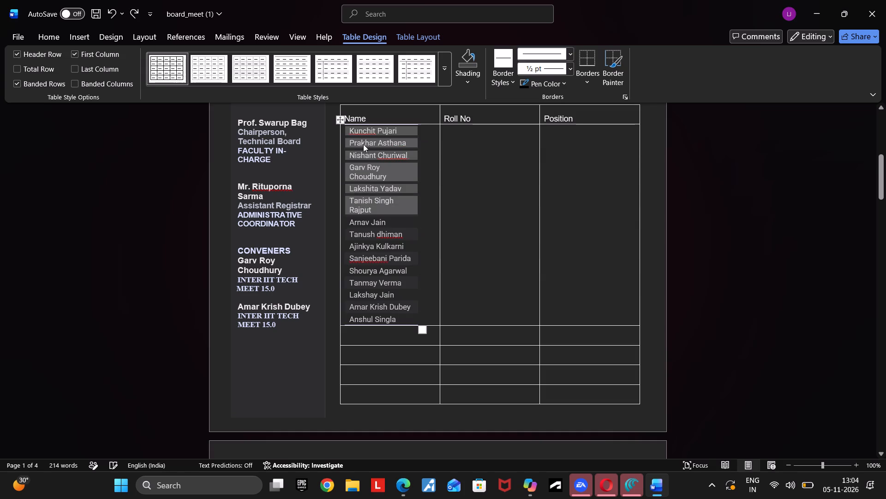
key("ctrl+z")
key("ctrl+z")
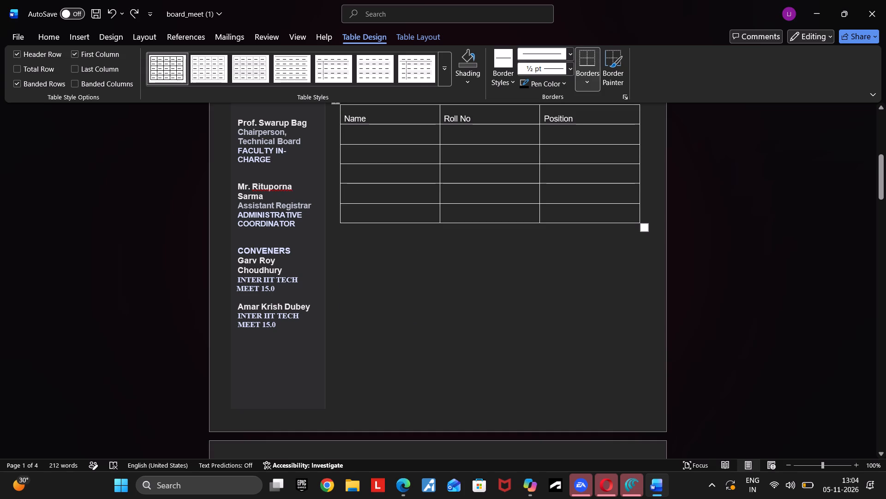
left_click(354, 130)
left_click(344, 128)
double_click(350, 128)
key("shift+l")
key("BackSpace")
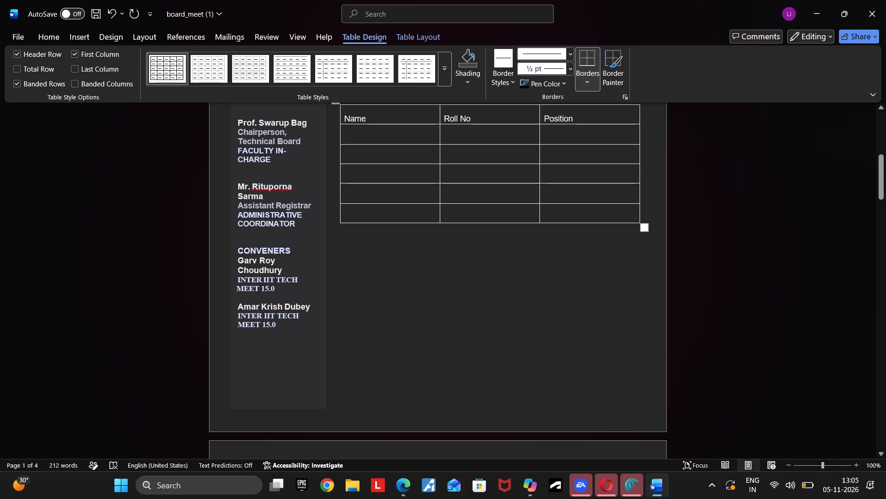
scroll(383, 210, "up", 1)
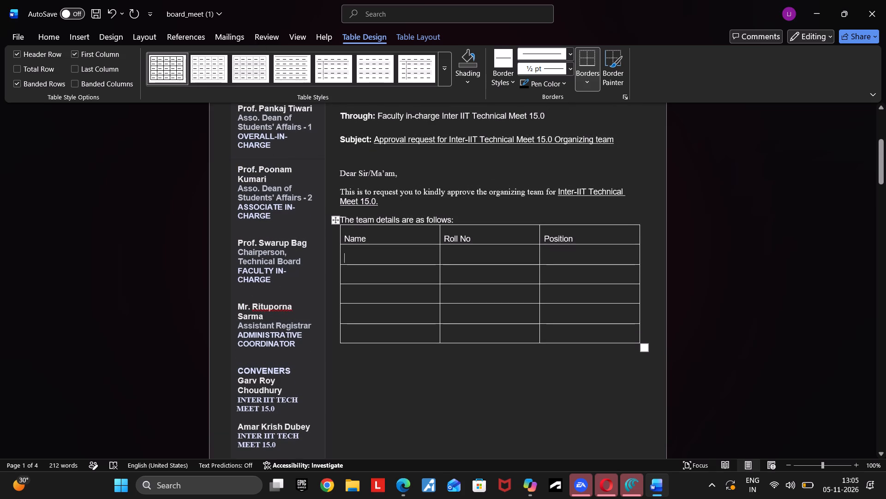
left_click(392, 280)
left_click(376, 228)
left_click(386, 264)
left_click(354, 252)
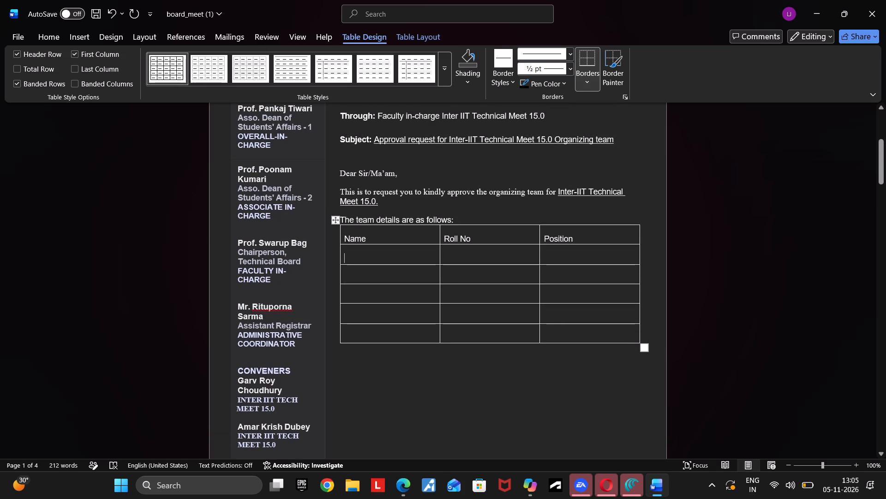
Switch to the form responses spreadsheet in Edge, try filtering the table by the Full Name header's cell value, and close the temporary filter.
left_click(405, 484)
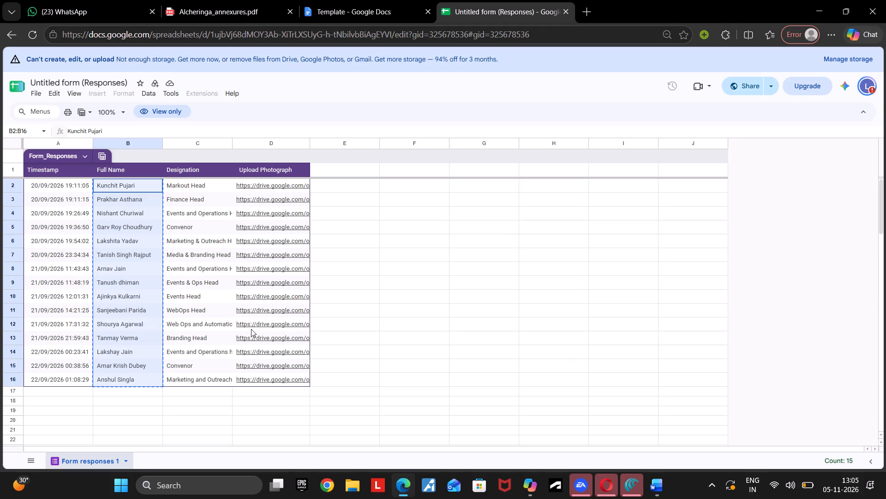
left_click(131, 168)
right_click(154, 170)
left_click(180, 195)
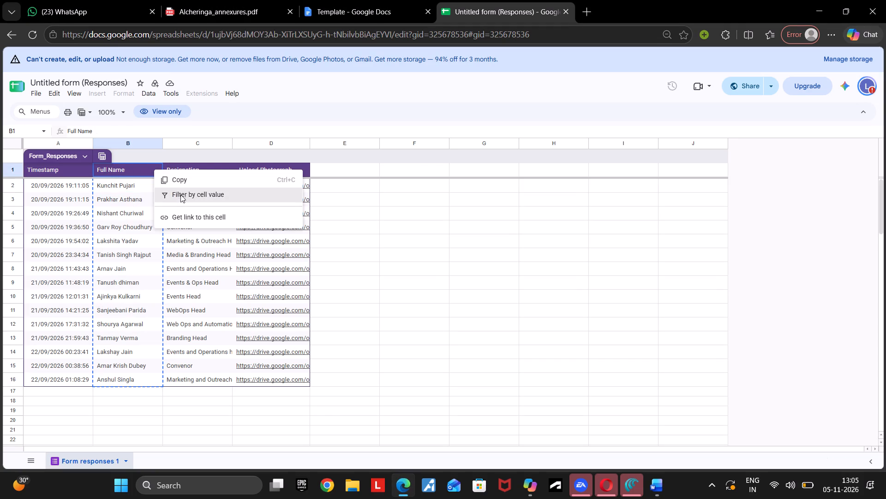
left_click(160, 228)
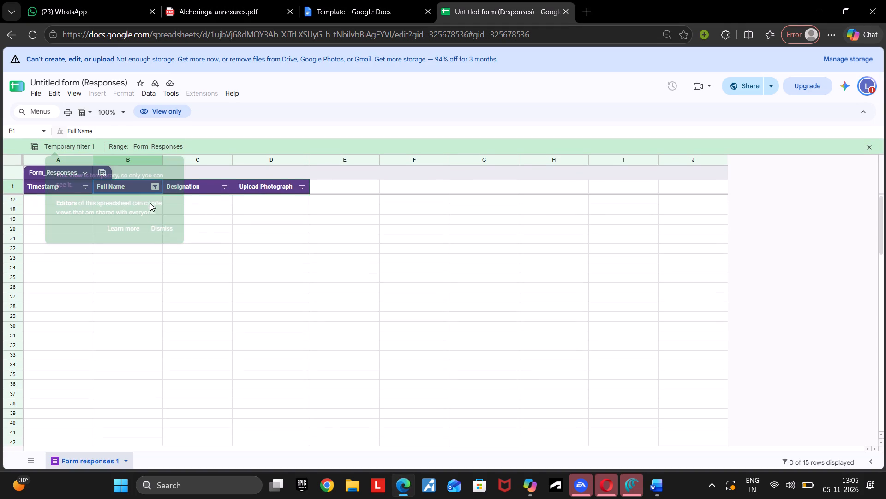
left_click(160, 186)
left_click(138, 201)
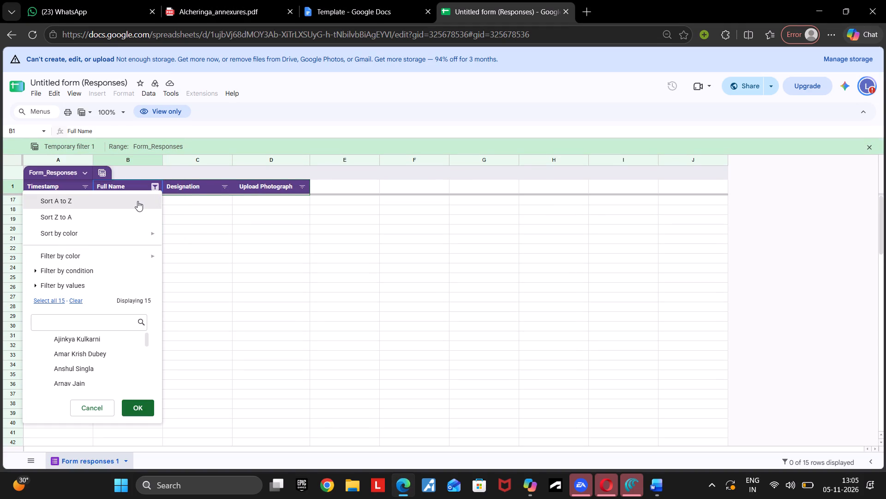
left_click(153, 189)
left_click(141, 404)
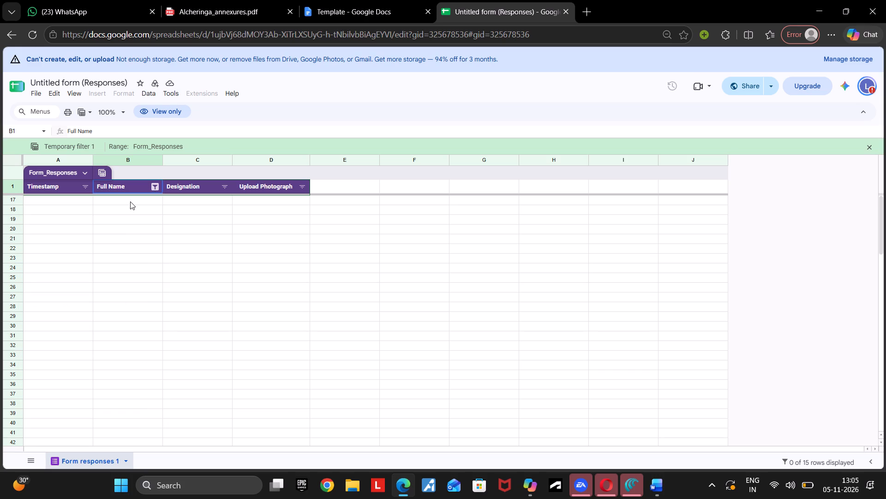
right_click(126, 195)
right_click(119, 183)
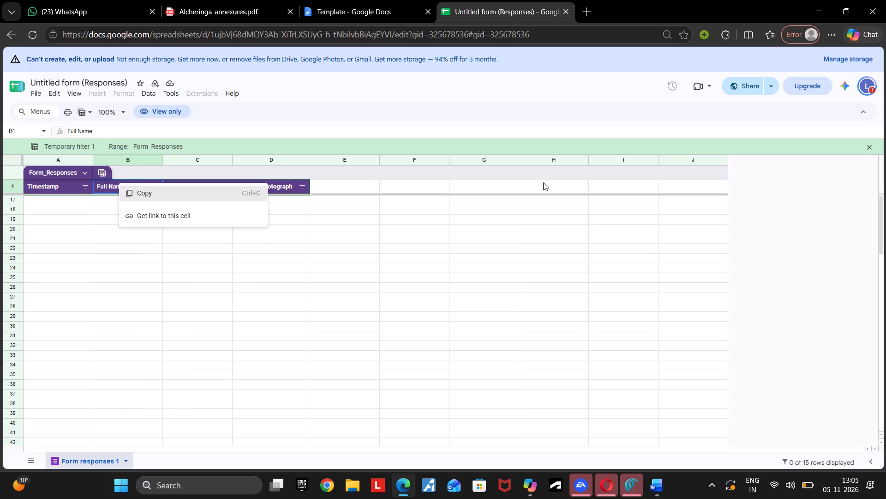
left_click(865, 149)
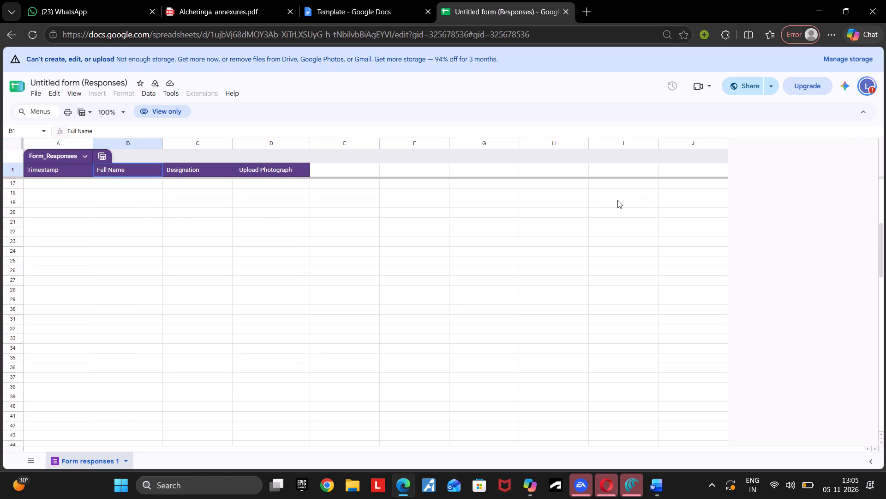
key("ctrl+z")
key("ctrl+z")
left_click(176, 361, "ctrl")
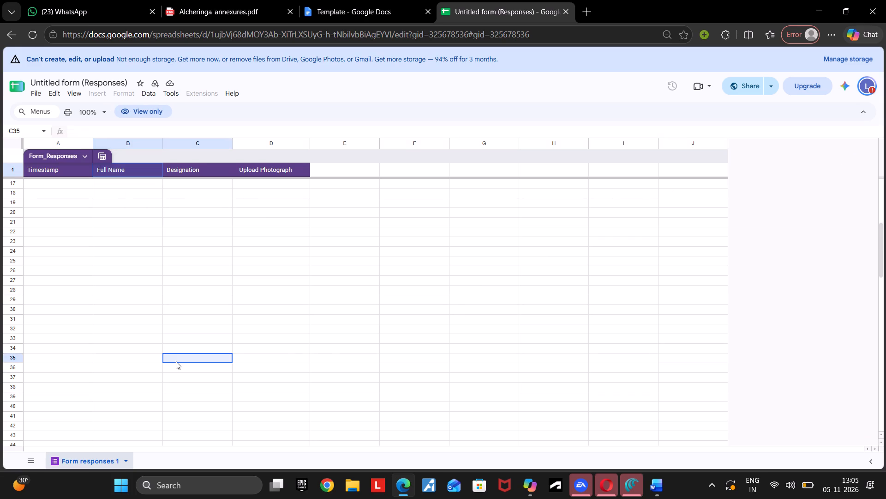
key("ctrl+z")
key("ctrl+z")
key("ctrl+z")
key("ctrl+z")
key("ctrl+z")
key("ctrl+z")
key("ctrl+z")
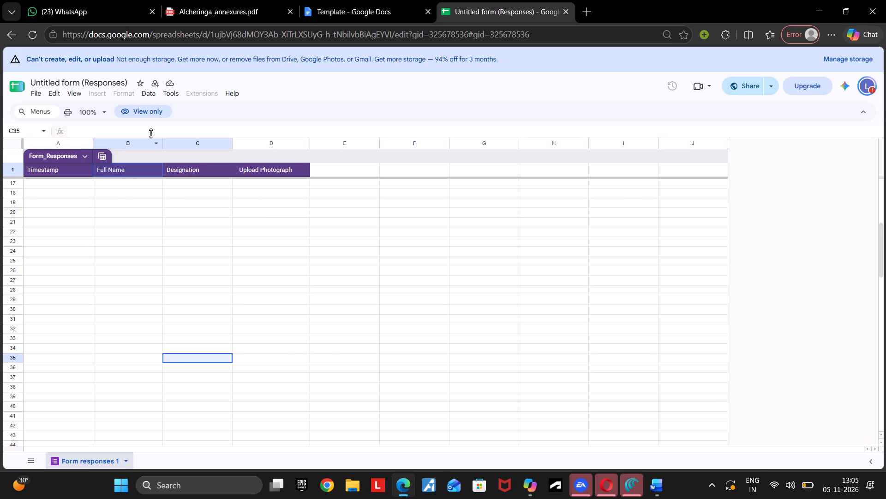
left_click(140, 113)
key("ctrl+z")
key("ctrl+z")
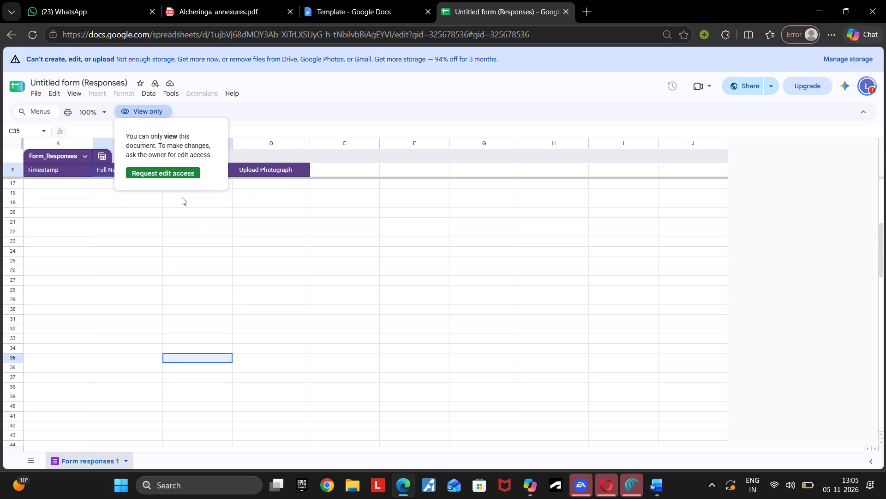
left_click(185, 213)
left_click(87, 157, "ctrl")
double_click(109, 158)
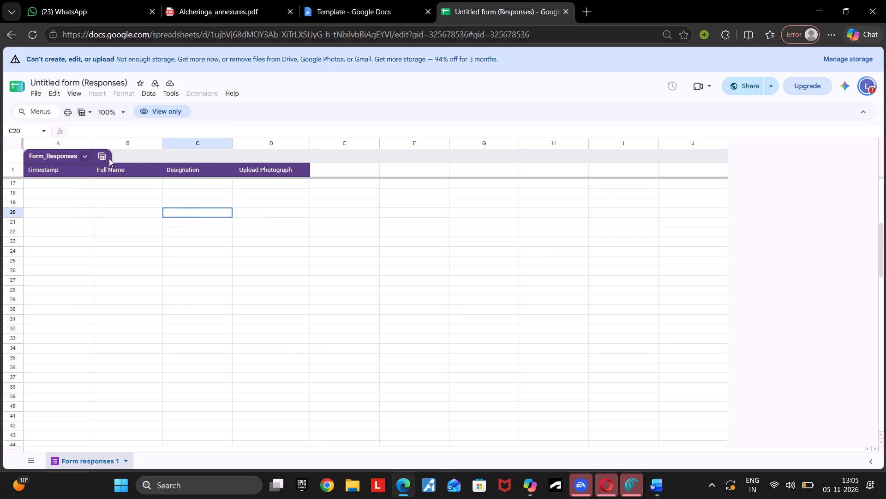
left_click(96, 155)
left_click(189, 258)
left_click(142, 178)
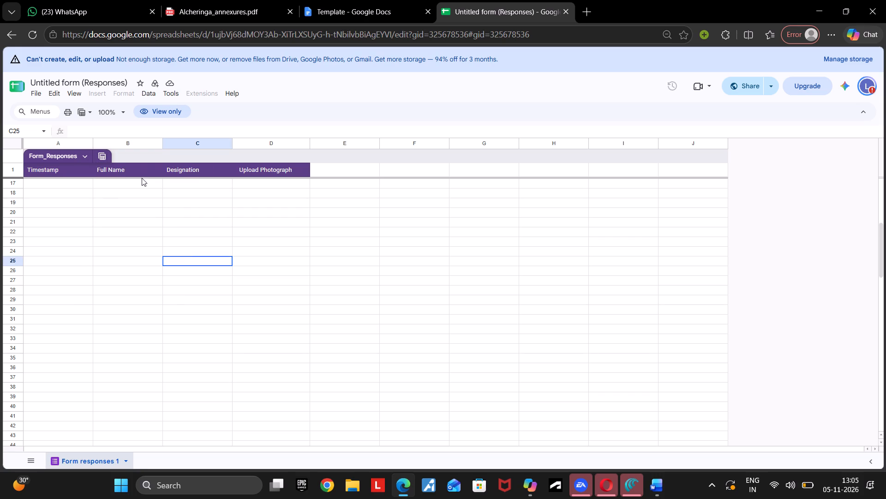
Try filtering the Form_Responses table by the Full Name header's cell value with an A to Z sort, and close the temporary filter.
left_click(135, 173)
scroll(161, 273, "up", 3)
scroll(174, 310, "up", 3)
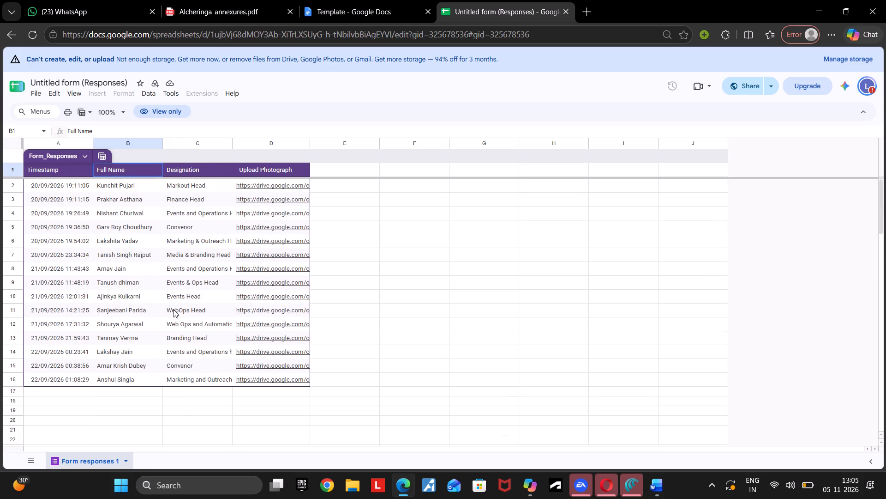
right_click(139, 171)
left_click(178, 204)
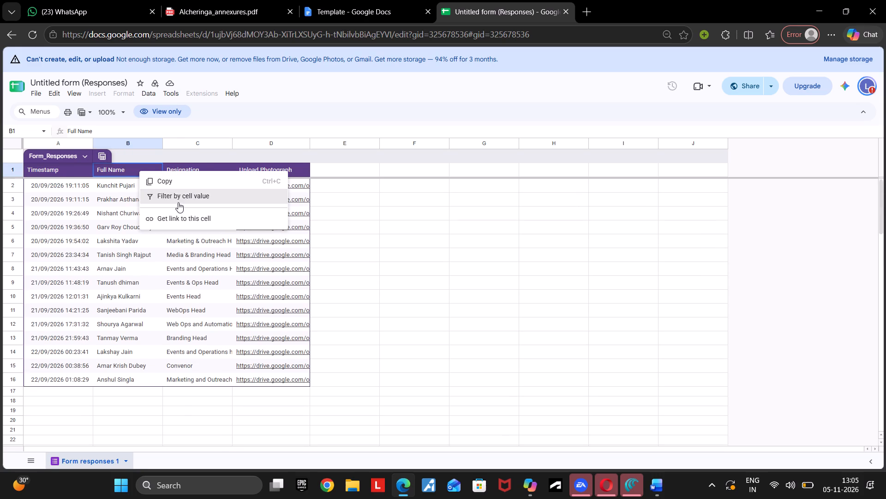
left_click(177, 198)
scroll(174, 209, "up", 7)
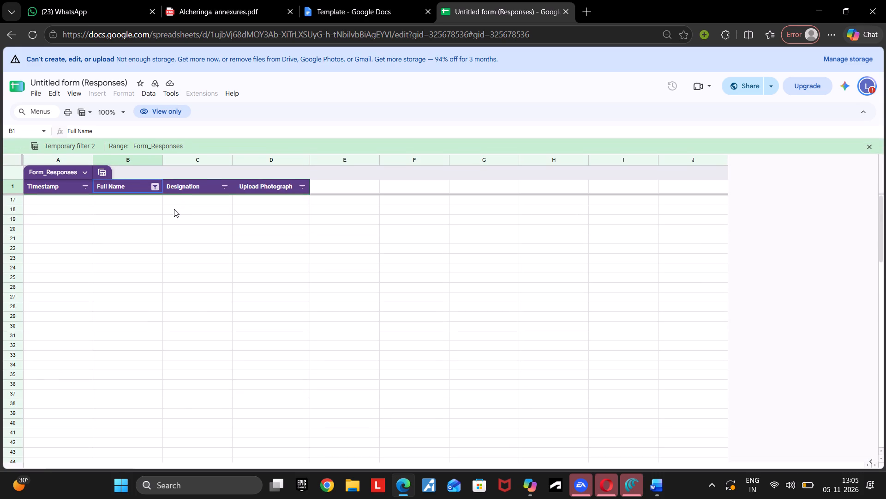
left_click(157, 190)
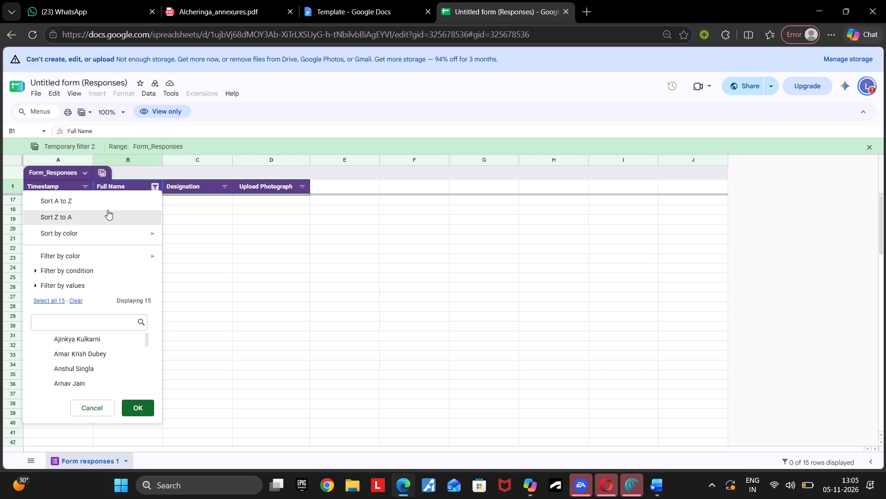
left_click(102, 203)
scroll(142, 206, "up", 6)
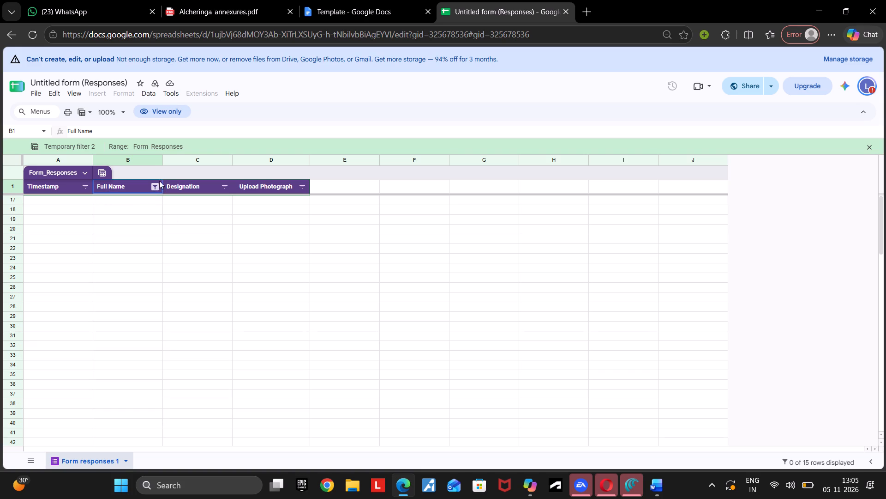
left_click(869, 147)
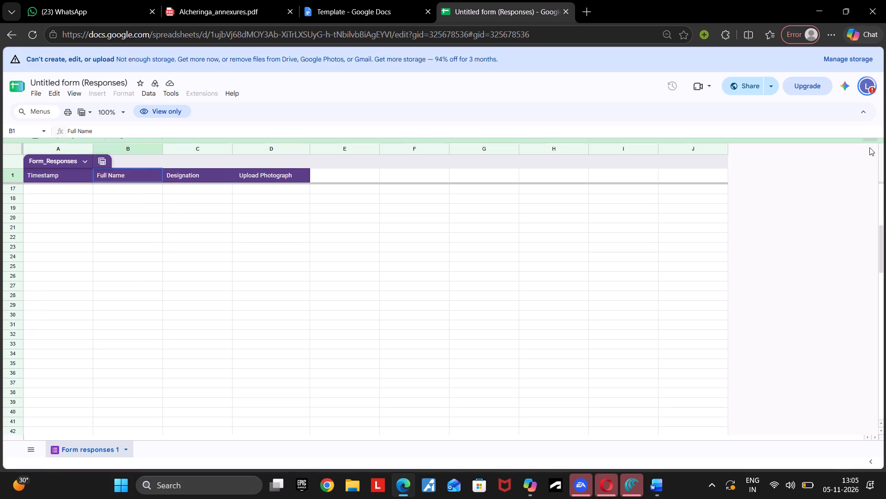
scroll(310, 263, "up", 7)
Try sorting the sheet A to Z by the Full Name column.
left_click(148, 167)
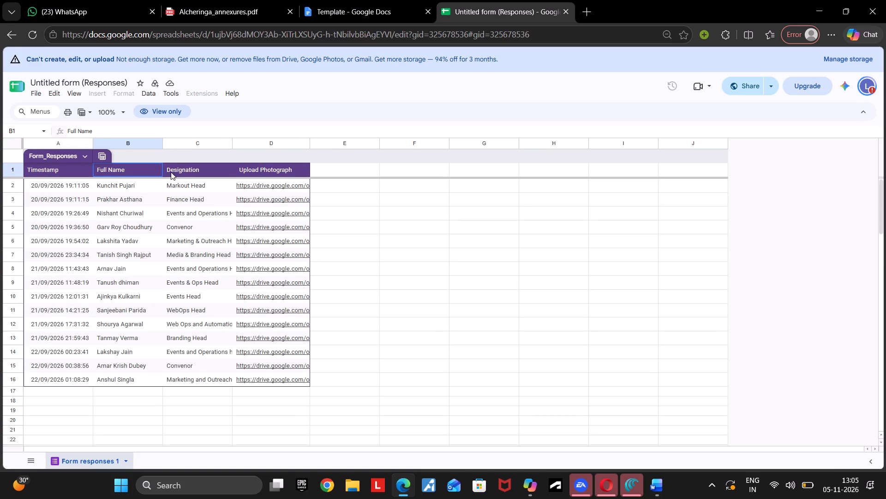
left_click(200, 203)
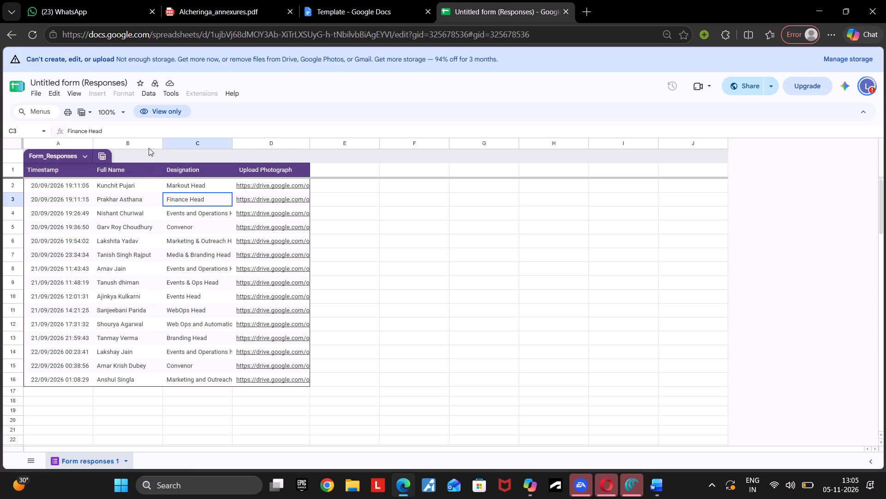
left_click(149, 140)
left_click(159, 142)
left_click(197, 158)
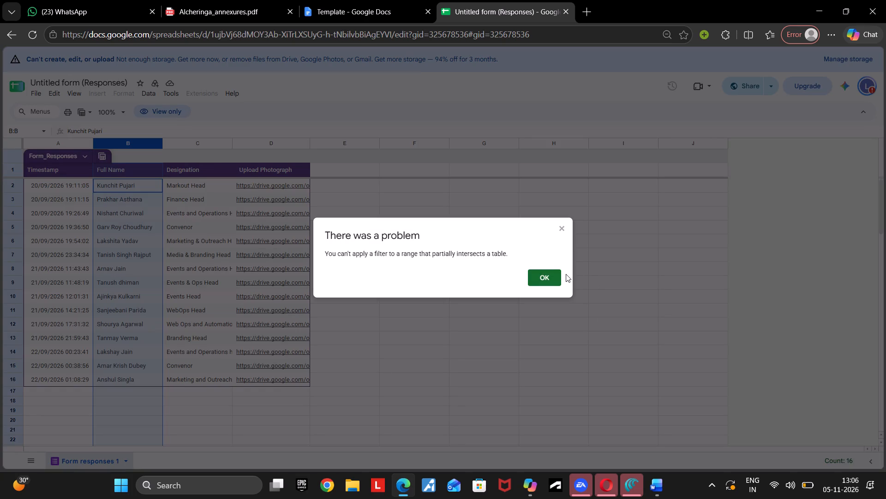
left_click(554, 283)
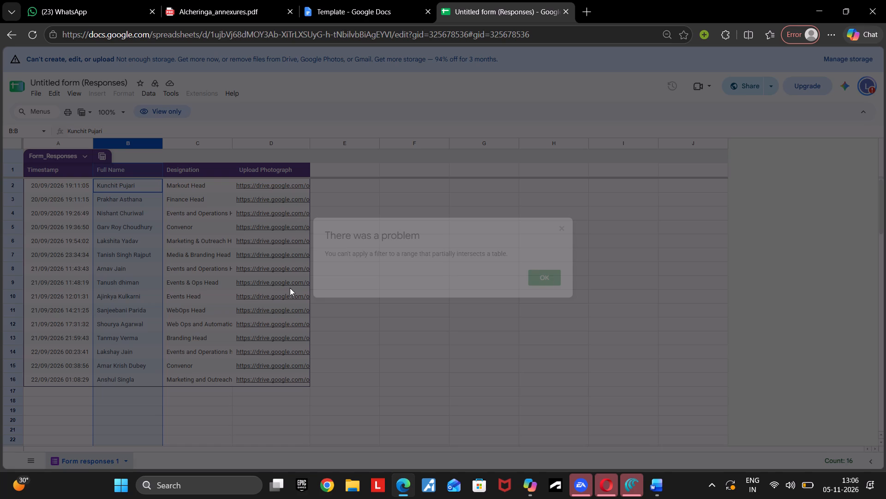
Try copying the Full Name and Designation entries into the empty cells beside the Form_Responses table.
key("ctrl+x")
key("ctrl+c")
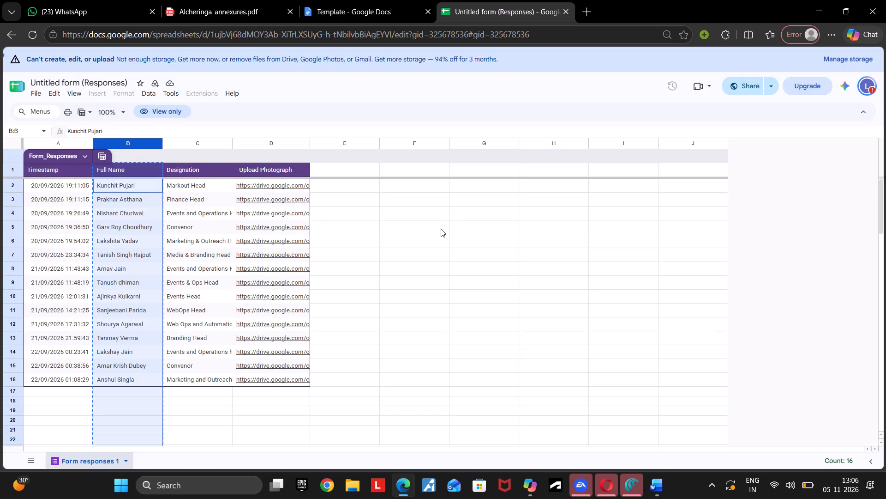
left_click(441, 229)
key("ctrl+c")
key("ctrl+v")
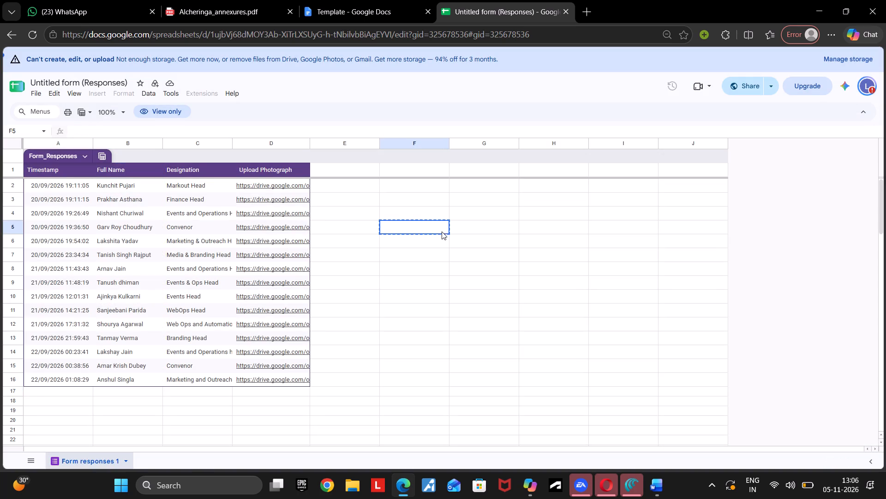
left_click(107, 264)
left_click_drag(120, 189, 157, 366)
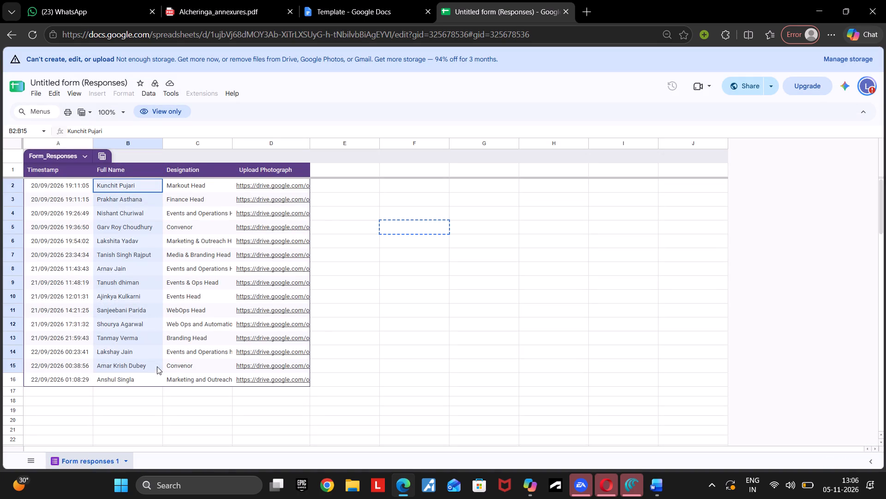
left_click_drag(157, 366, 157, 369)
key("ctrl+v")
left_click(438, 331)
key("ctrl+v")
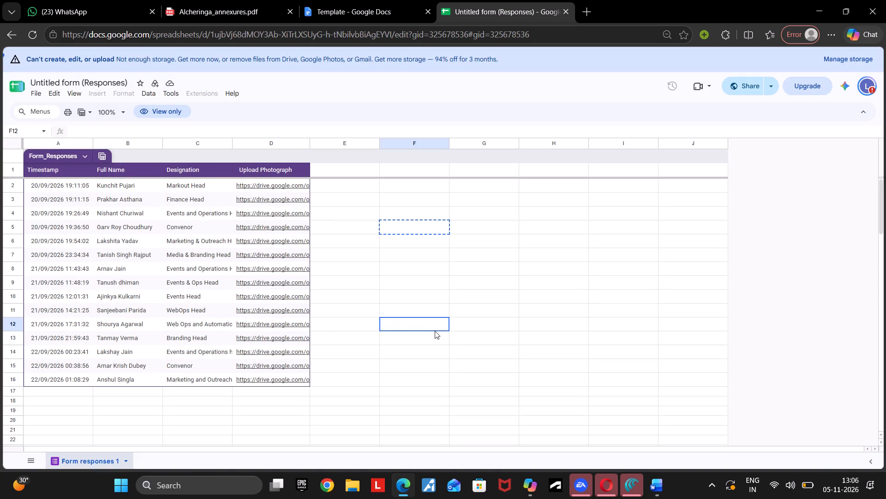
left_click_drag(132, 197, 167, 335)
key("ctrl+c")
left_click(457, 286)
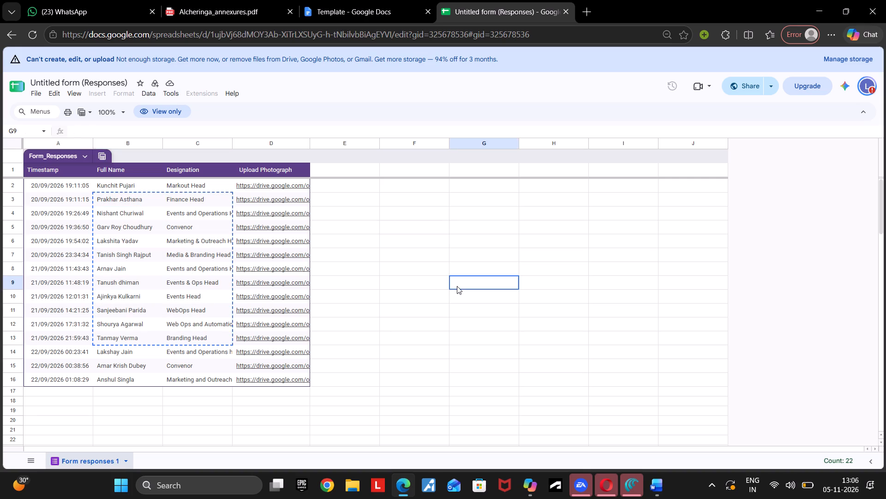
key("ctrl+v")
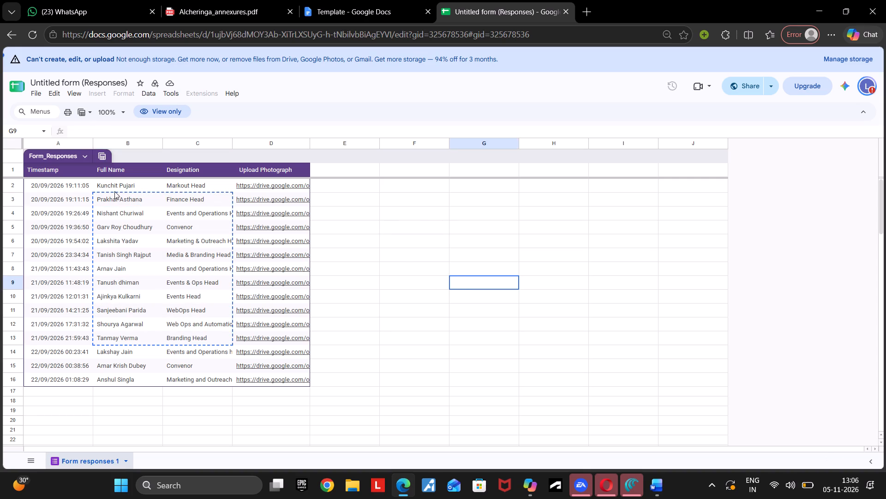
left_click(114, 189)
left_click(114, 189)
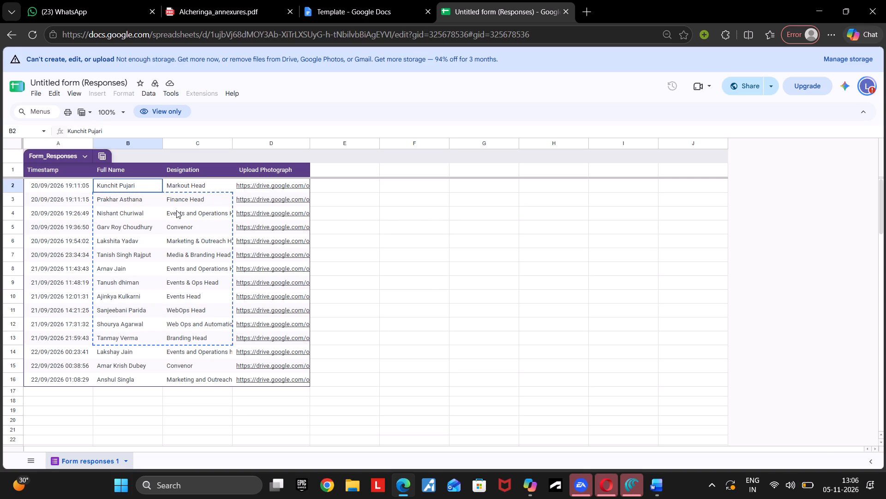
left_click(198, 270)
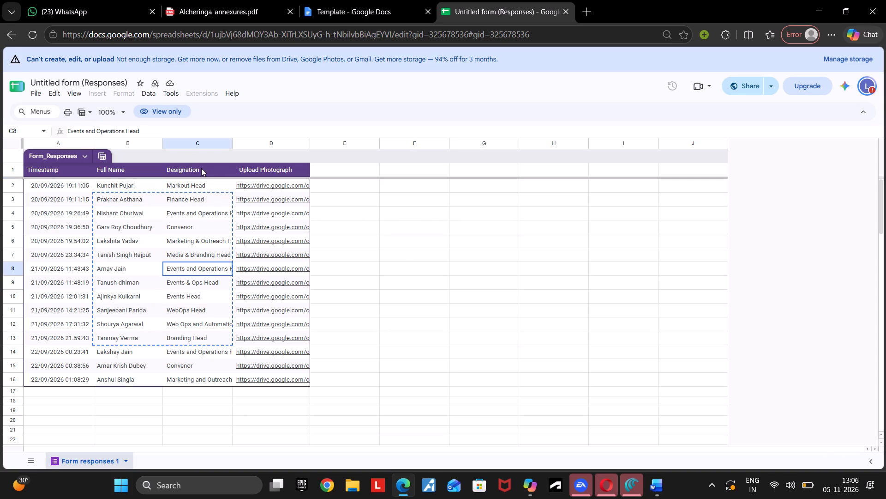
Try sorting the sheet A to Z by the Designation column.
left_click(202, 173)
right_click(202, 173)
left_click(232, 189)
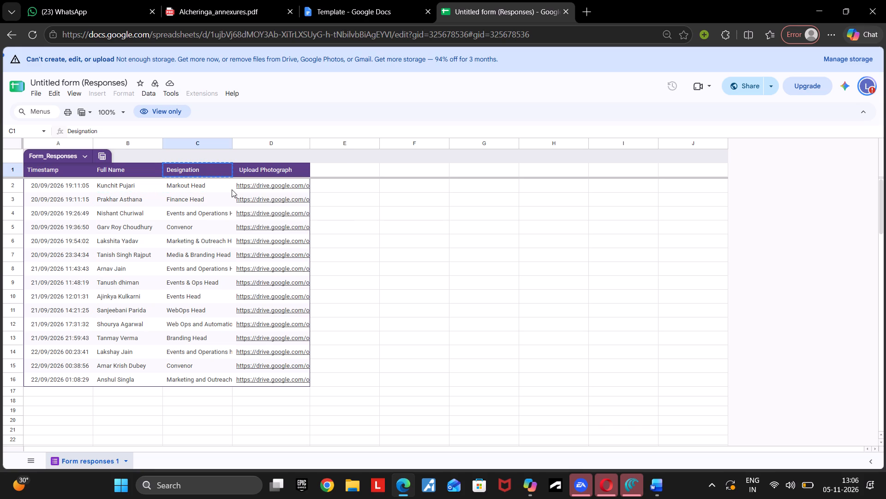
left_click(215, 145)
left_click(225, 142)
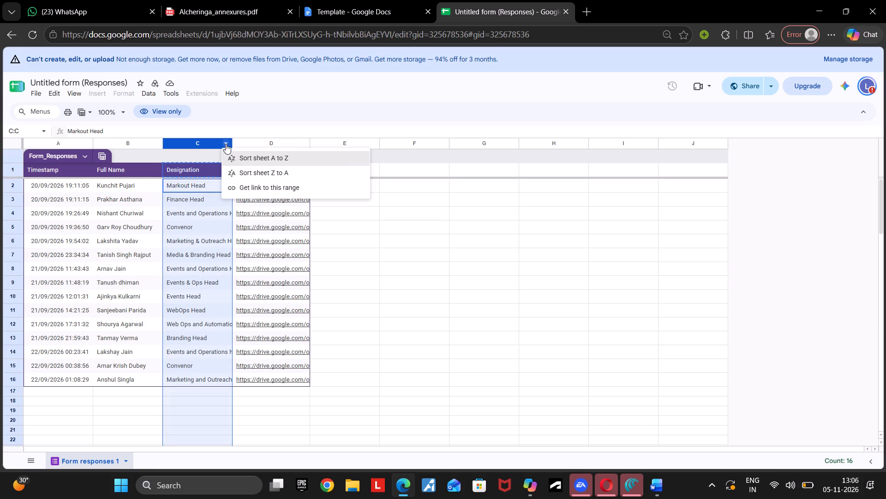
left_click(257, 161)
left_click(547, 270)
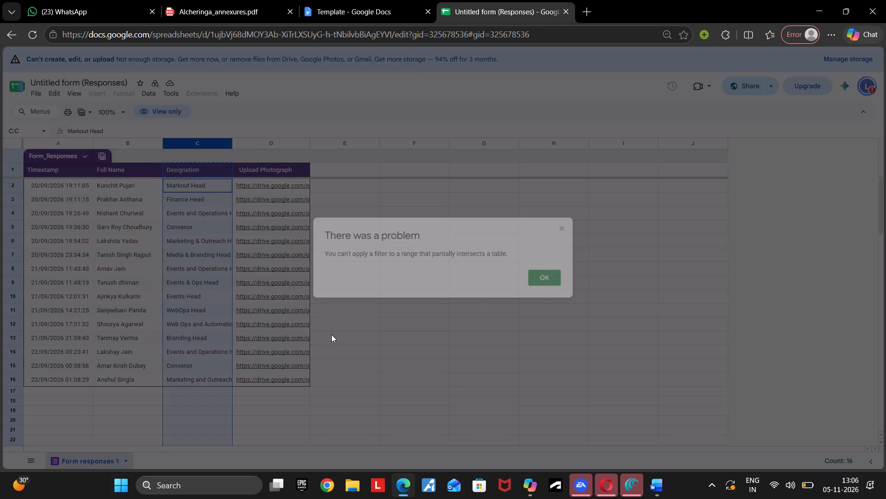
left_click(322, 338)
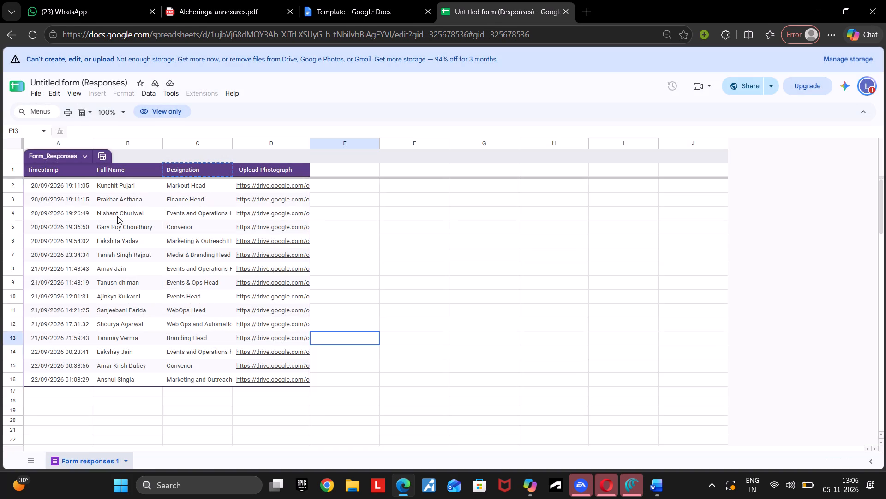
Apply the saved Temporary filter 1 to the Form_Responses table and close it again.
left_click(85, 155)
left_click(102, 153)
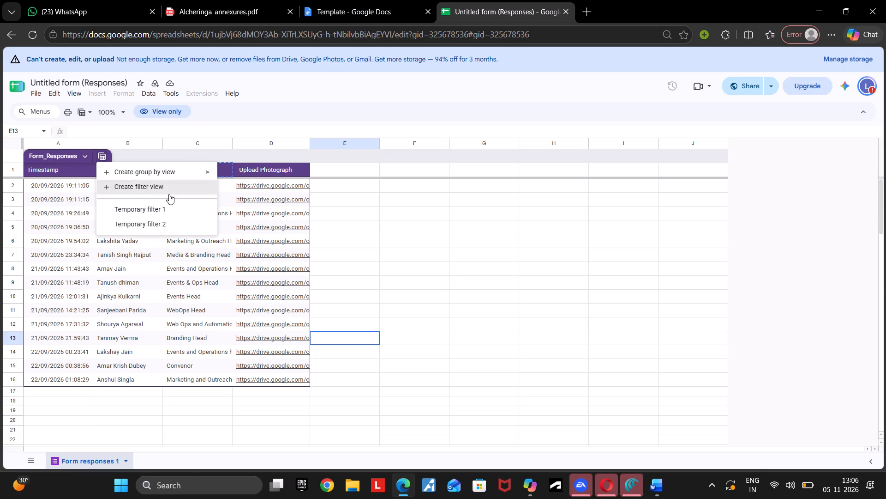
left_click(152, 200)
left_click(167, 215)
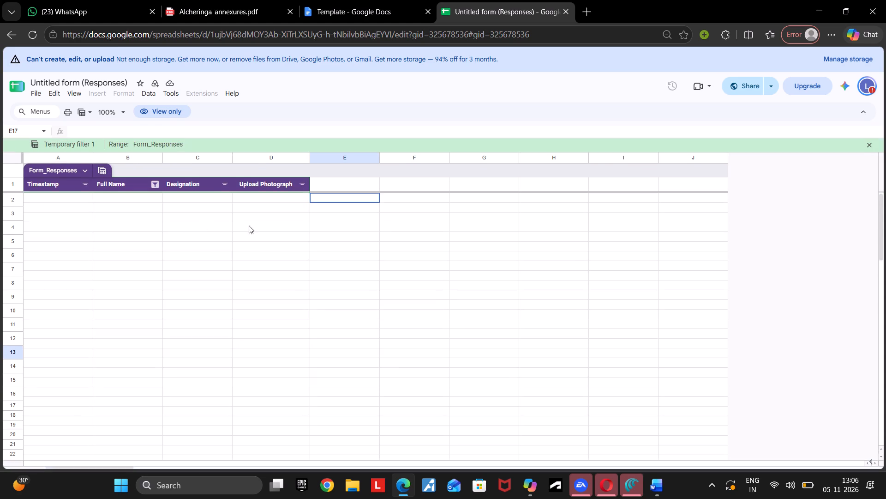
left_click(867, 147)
Copy the WebOps Head's entry in the Full Name column of the form responses spreadsheet.
left_click(398, 1)
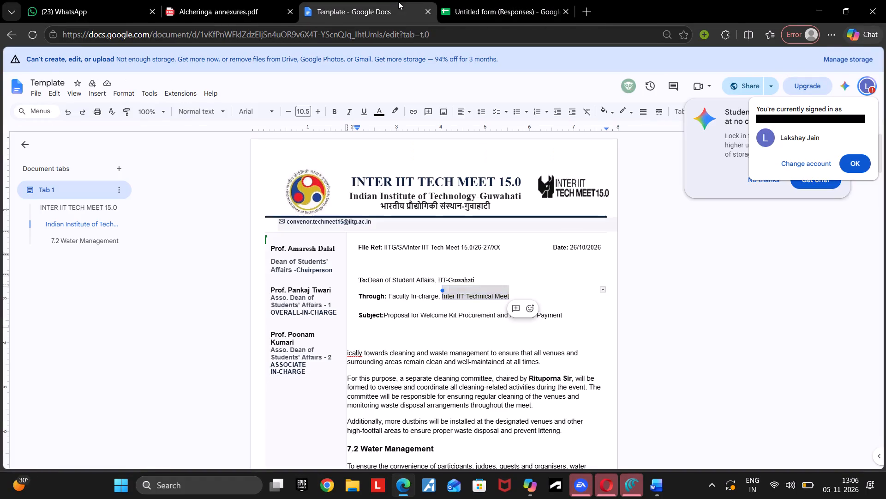
left_click(493, 2)
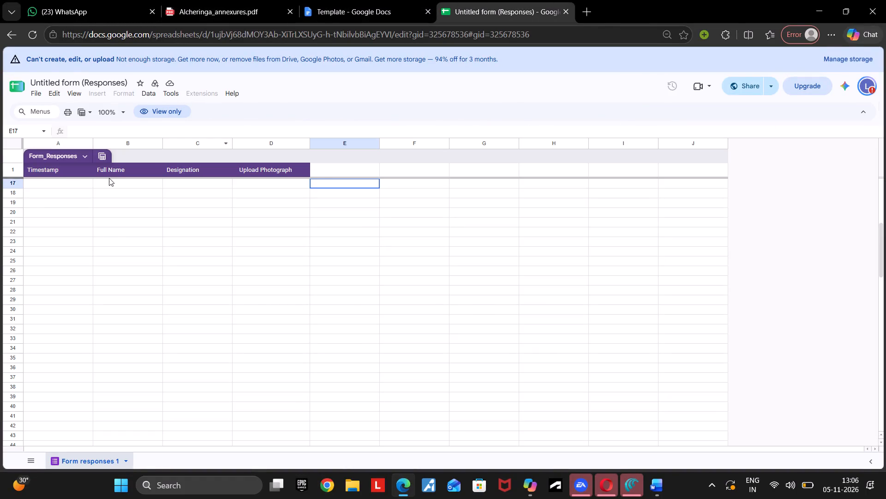
scroll(109, 178, "up", 5)
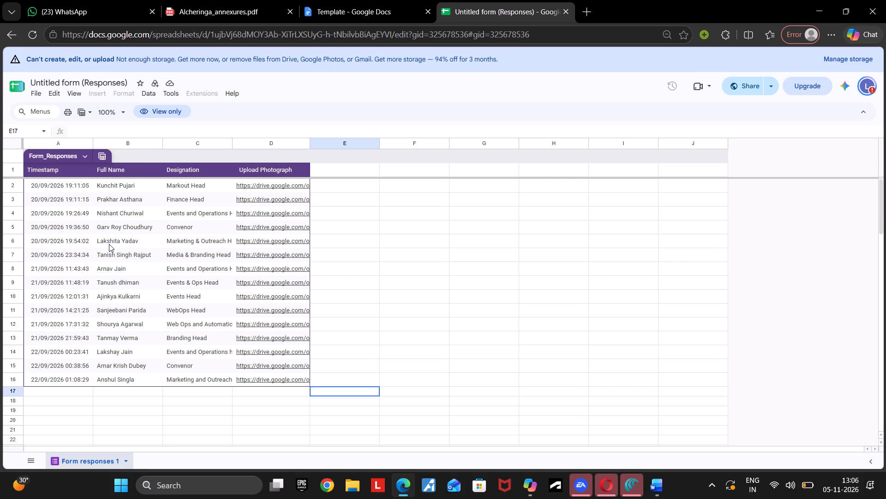
left_click(109, 311)
key("ctrl+c")
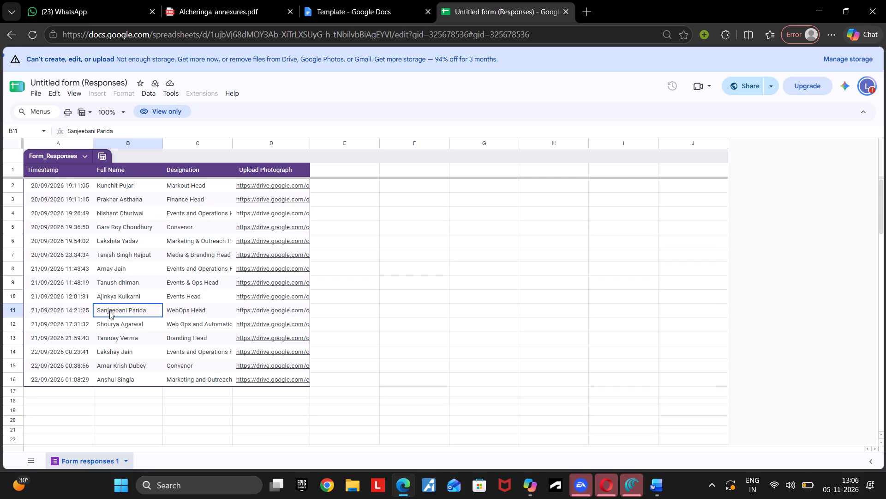
Check the Template document in Google Docs and the approval letter in Alcheringa_annexures.pdf for reference.
left_click(364, 0)
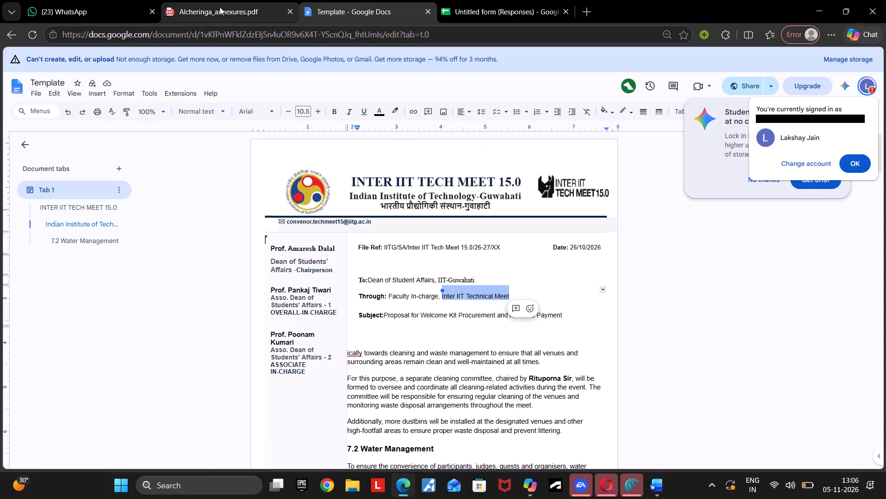
scroll(524, 278, "down", 2)
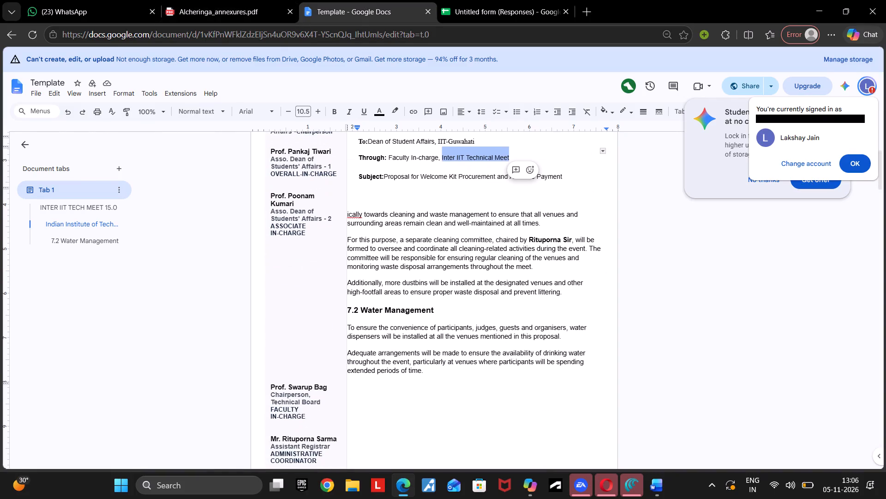
left_click(495, 0)
left_click(217, 0)
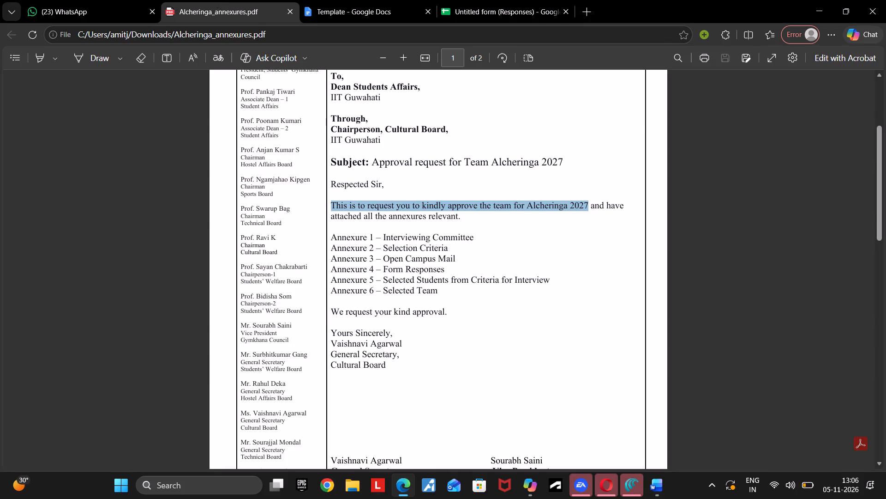
Switch to the board_meet letter in Word and paste the copied WebOps Head's name into the first empty Name cell.
scroll(413, 269, "down", 2)
left_click(505, 0)
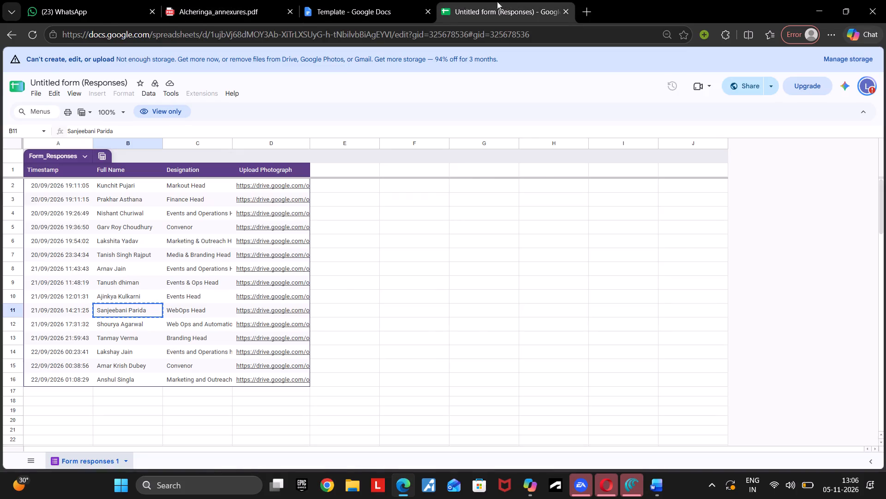
left_click(385, 0)
scroll(383, 260, "up", 1)
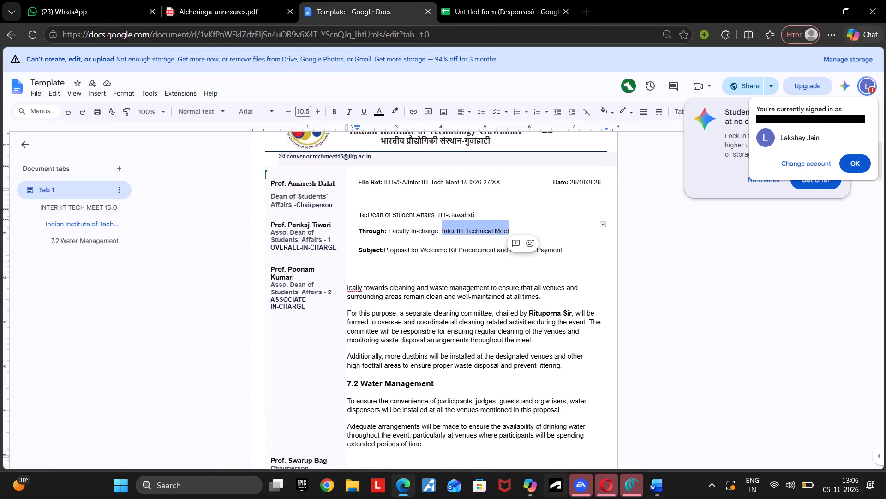
left_click(653, 485)
key("ctrl+v")
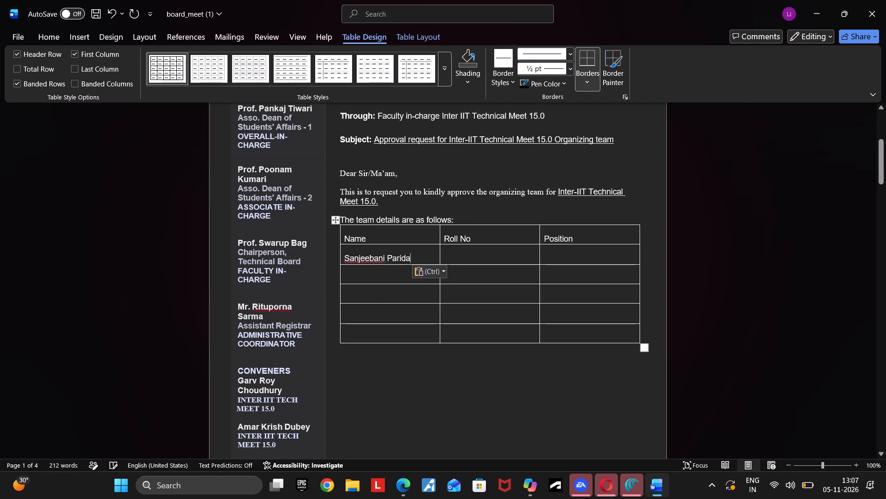
Switch back to Edge and check the form responses spreadsheet and the Template document for further team details.
left_click(397, 483)
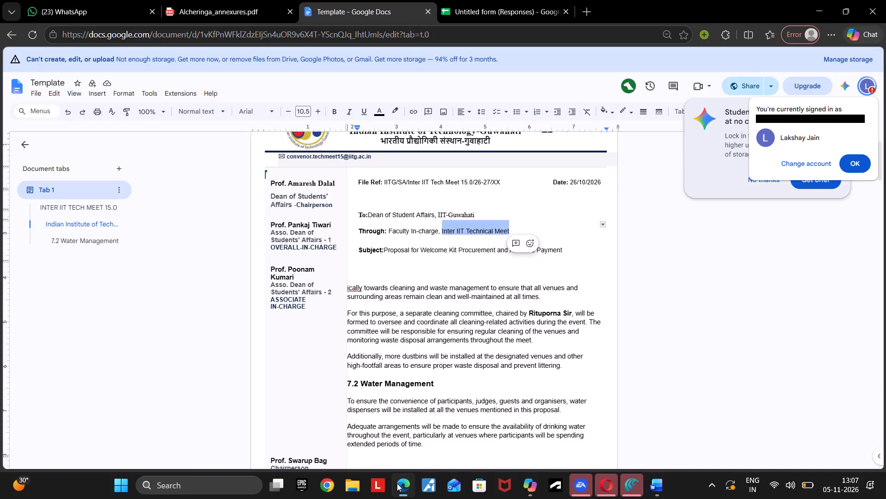
left_click(509, 5)
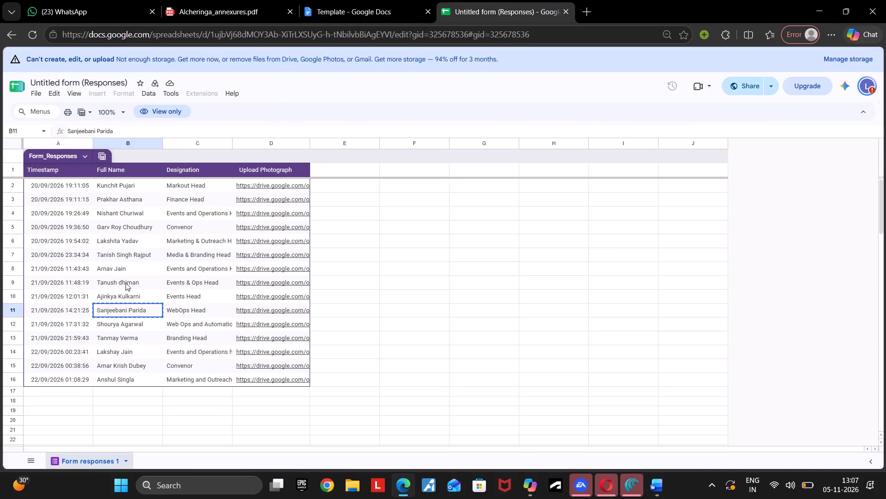
left_click(369, 0)
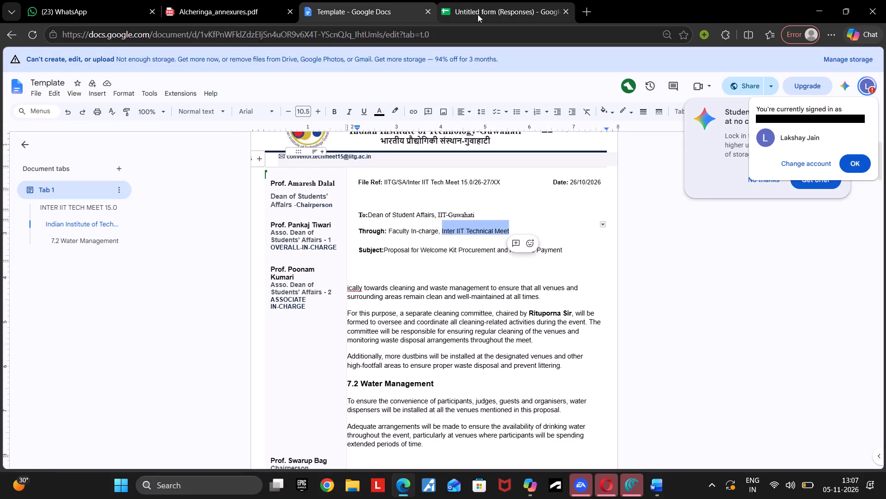
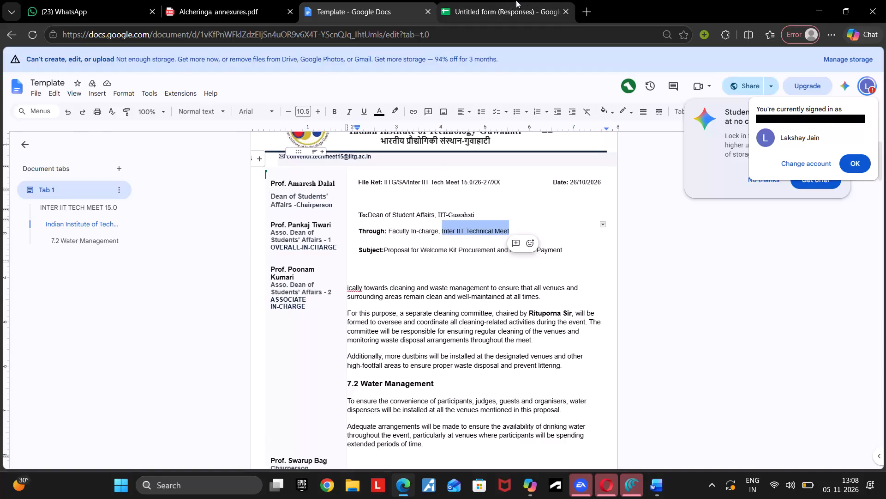
Return to the board_meet letter in Word and clear the pasted name from the first Name cell.
left_click(515, 2)
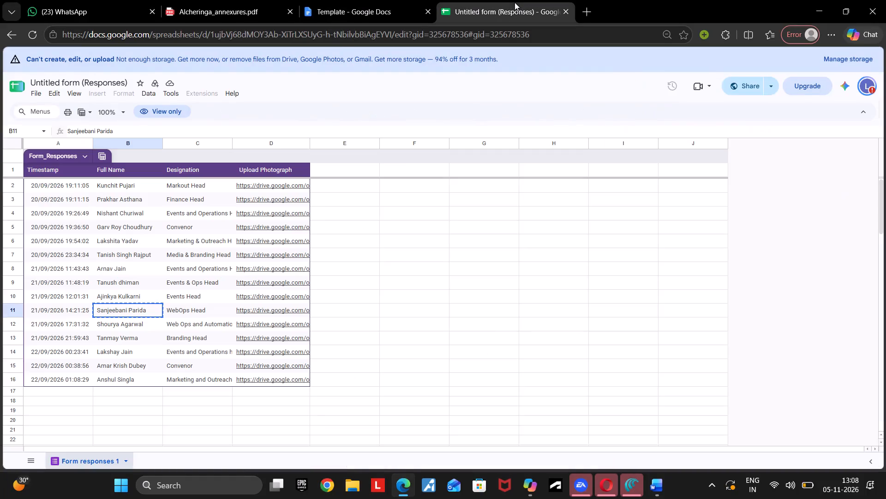
left_click(384, 19)
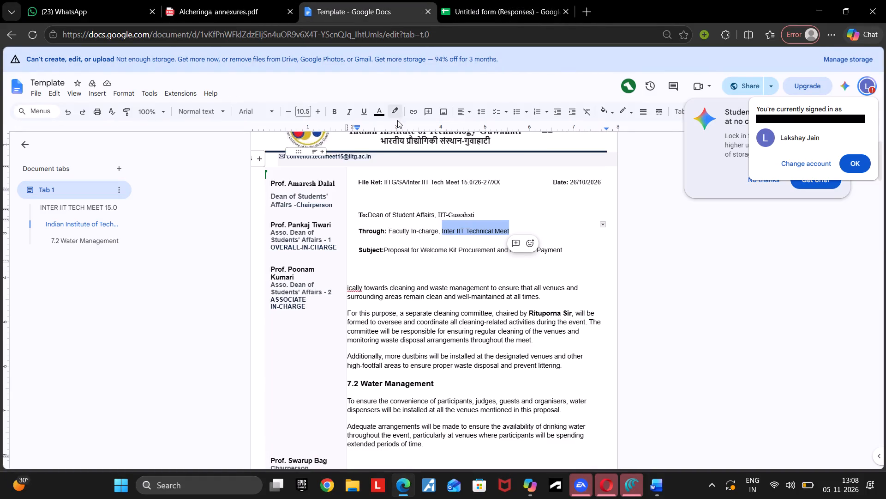
left_click(656, 483)
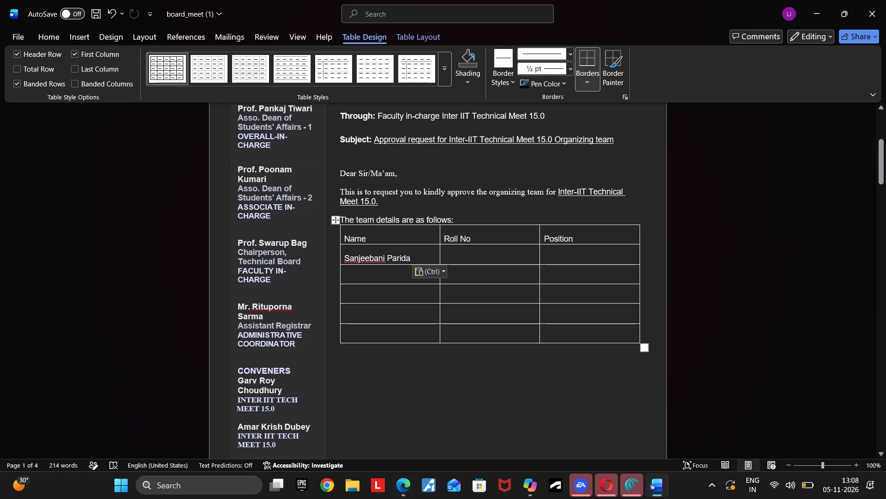
key("BackSpace")
key("BackSpace")
key("BackSpace")
key("BackSpace")
key("BackSpace")
key("BackSpace")
key("BackSpace")
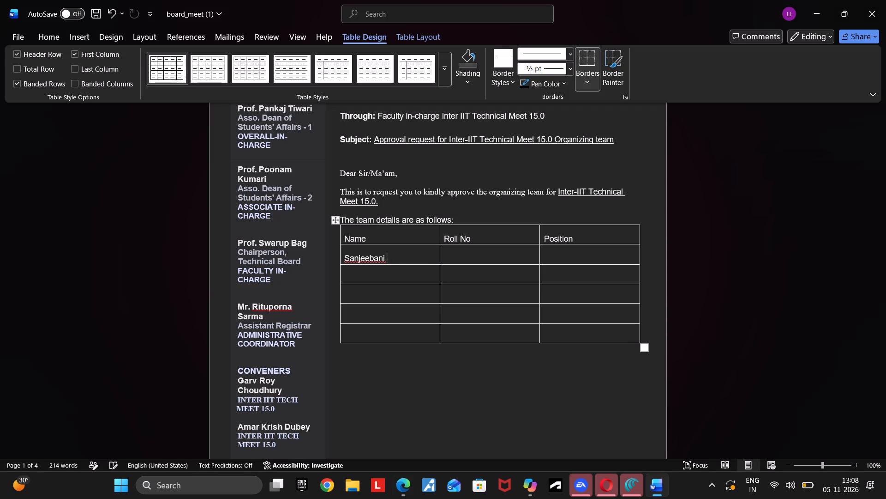
key("BackSpace")
key("BackSpace")
key("BackSpace")
key("BackSpace")
key("BackSpace")
key("BackSpace")
key("BackSpace")
key("BackSpace")
key("BackSpace")
key("BackSpace")
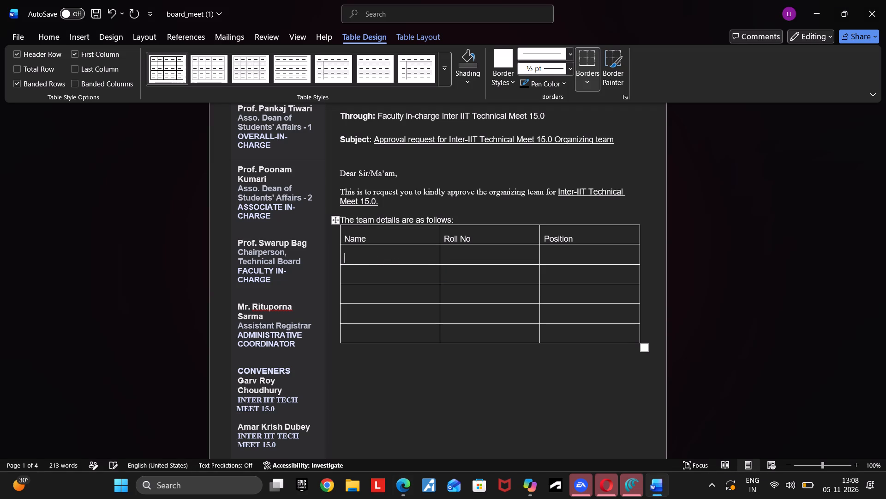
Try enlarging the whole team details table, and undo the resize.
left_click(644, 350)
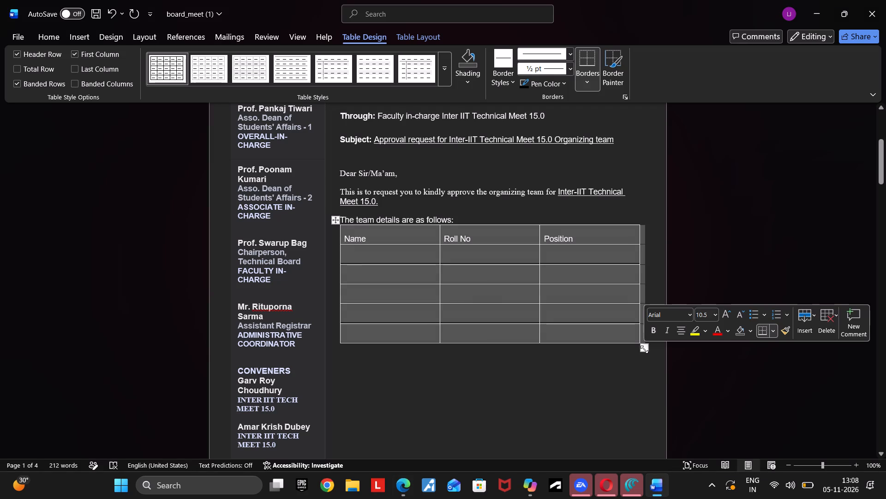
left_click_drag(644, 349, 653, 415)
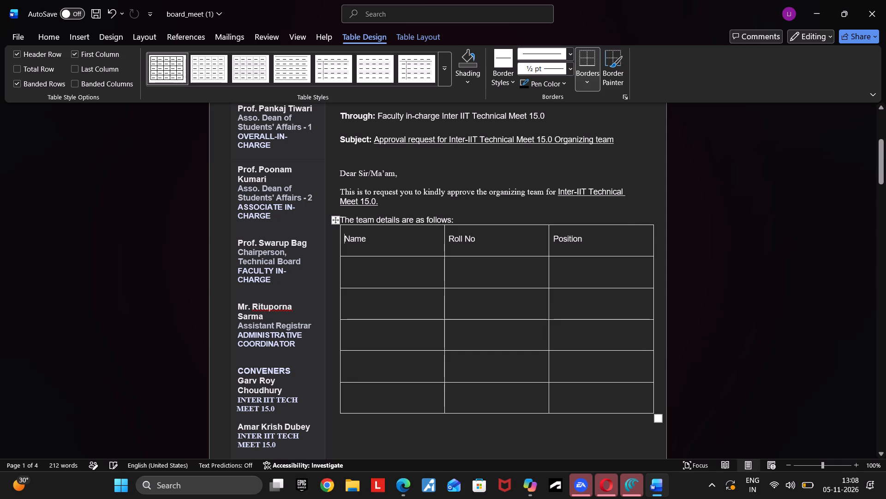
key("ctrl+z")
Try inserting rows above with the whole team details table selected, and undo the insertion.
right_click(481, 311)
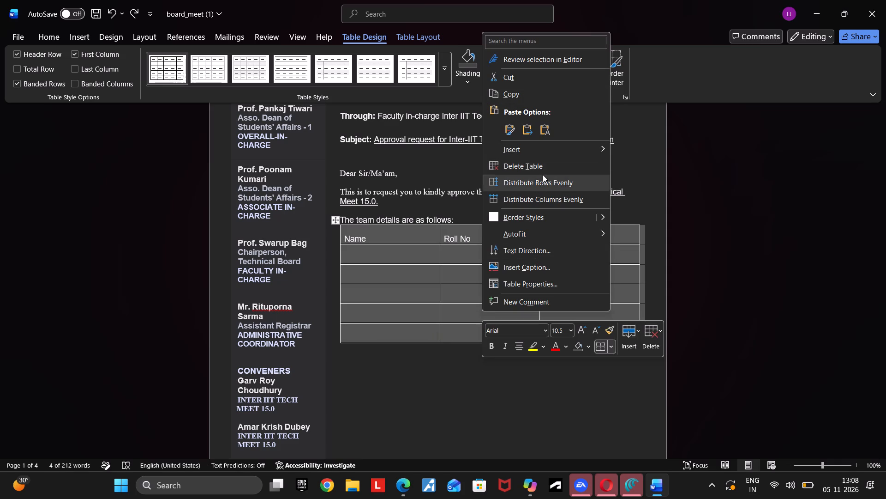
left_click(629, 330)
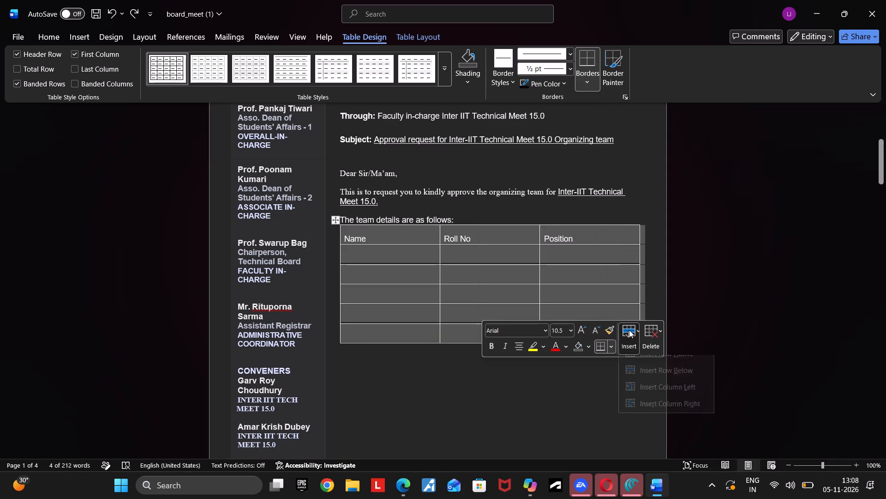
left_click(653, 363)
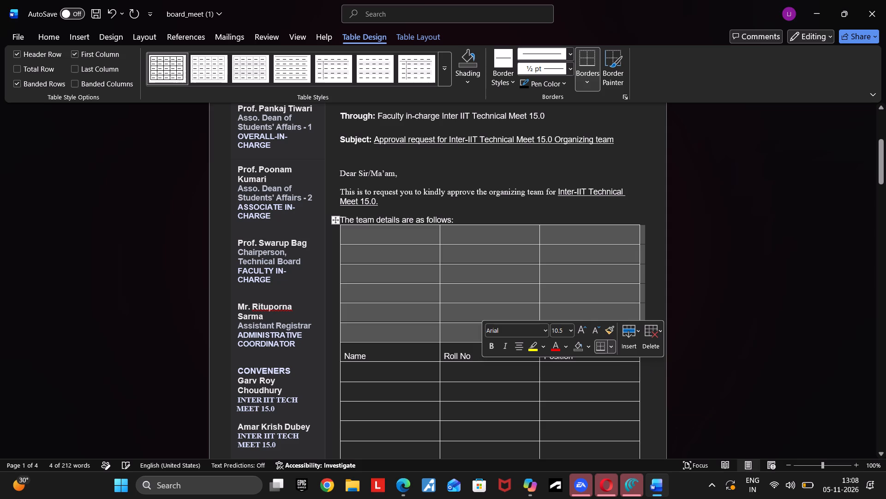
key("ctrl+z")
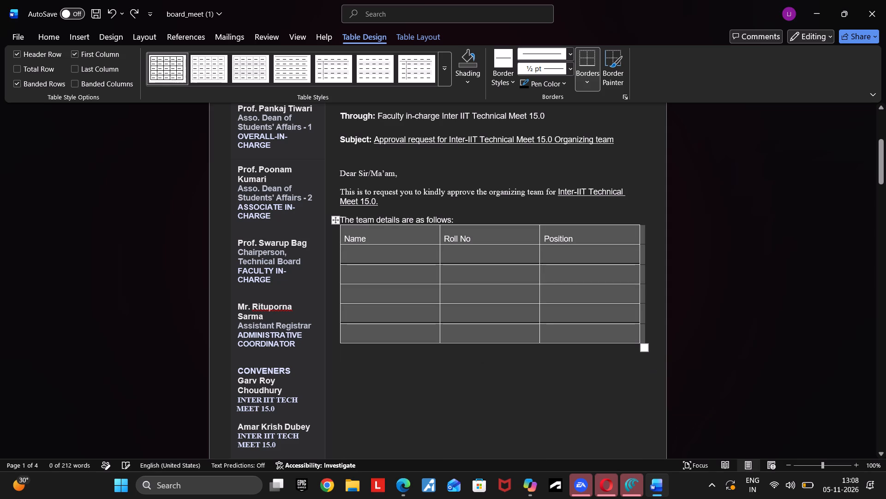
Add 15 blank rows below the five existing empty rows of the team details table.
left_click(594, 321)
left_click_drag(357, 256, 595, 350)
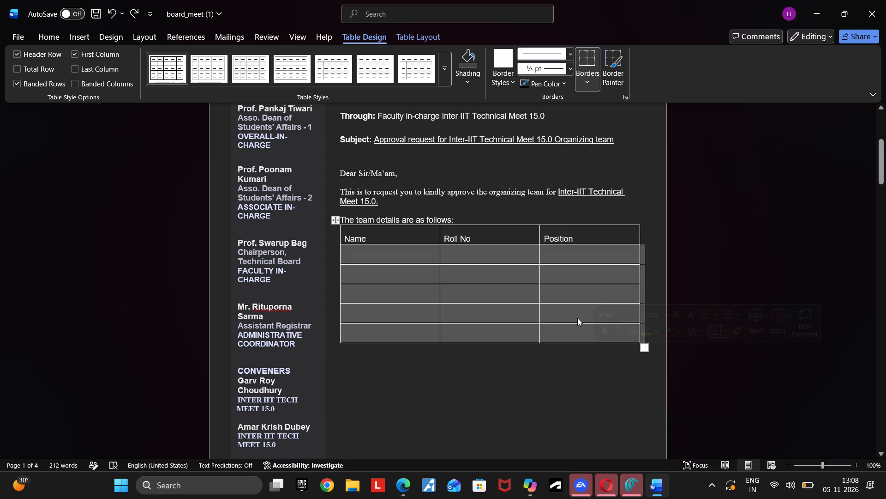
right_click(575, 318)
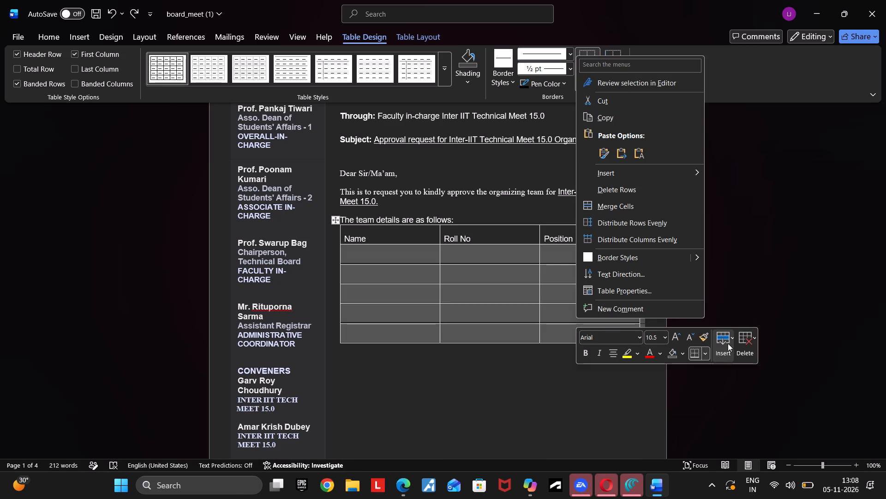
left_click(731, 336)
left_click(745, 389)
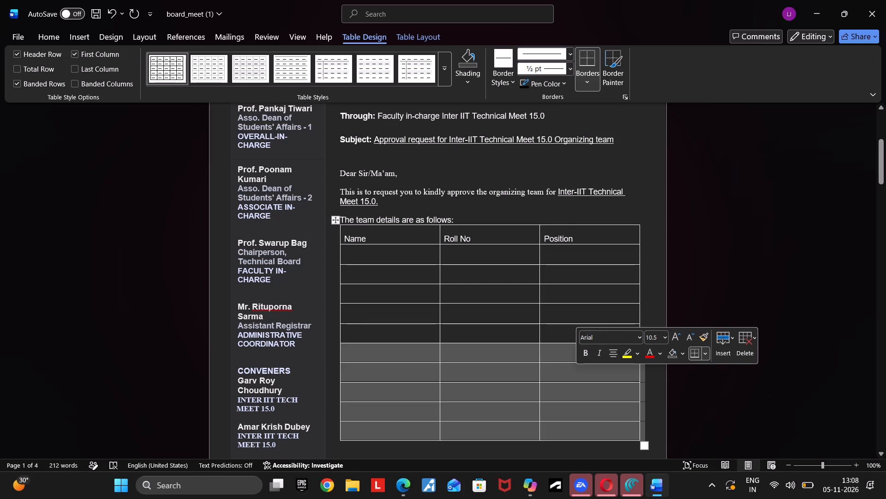
left_click(730, 345)
left_click(755, 389)
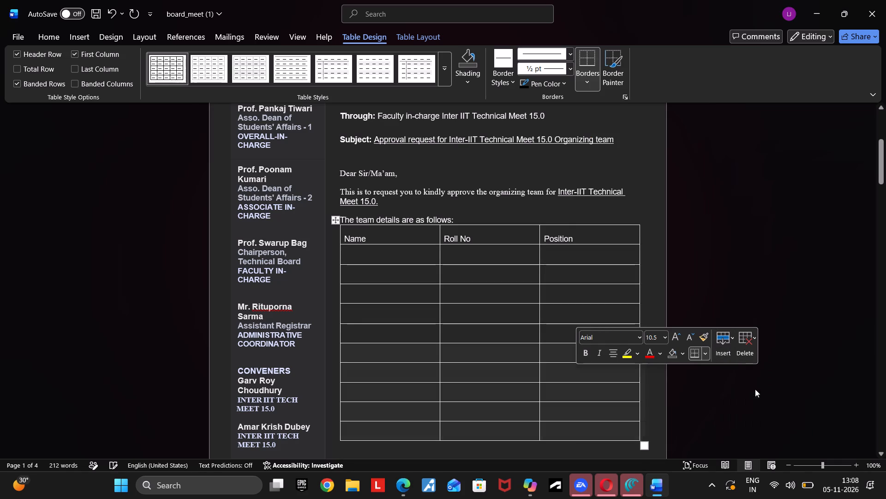
left_click(720, 340)
left_click(742, 383)
scroll(512, 356, "down", 1)
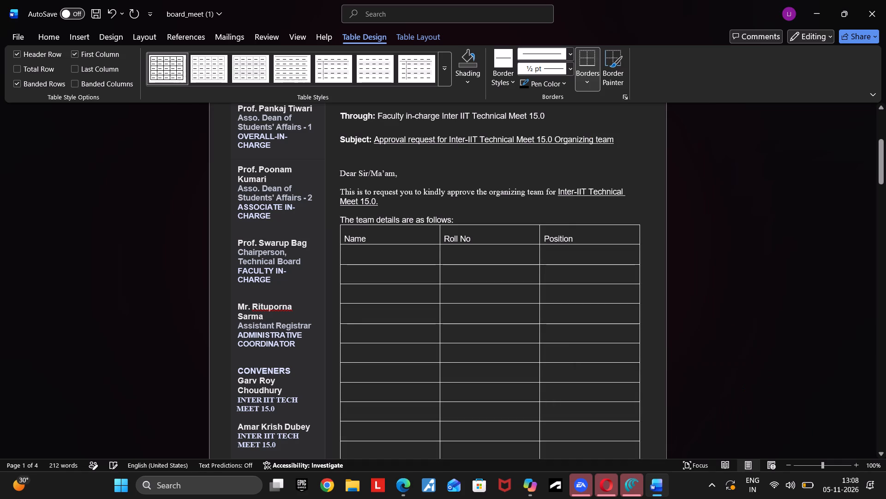
scroll(512, 356, "down", 2)
scroll(512, 356, "up", 4)
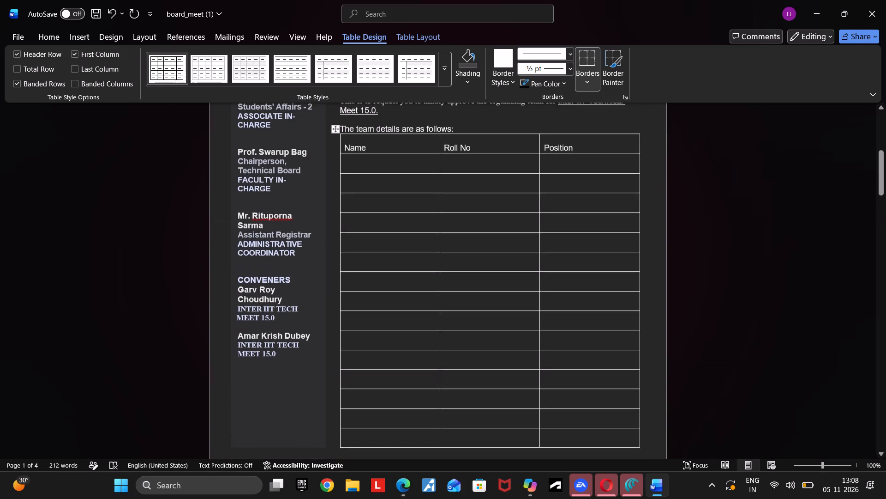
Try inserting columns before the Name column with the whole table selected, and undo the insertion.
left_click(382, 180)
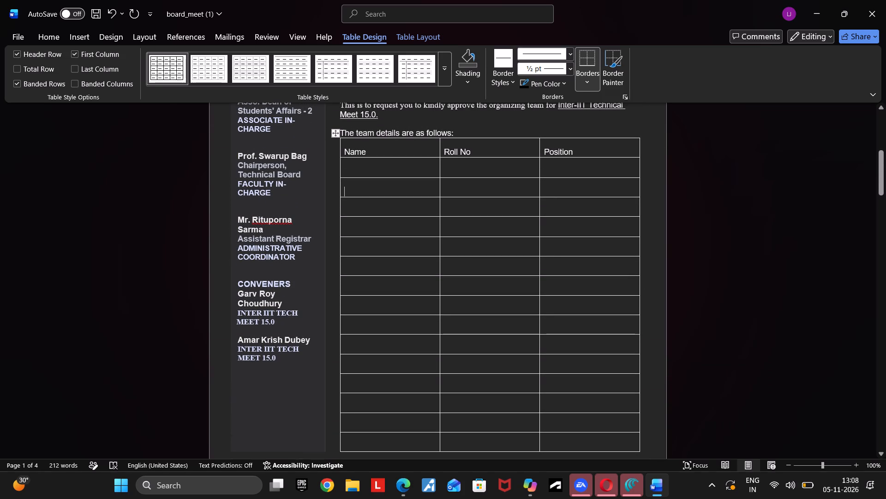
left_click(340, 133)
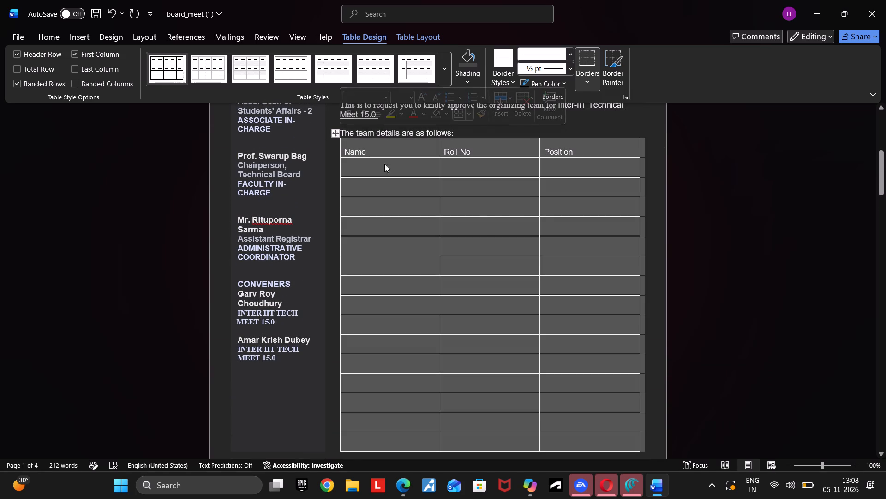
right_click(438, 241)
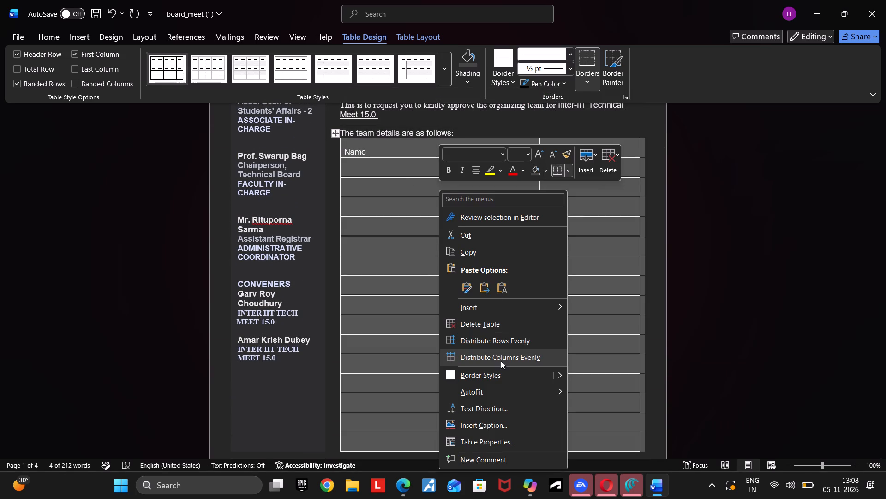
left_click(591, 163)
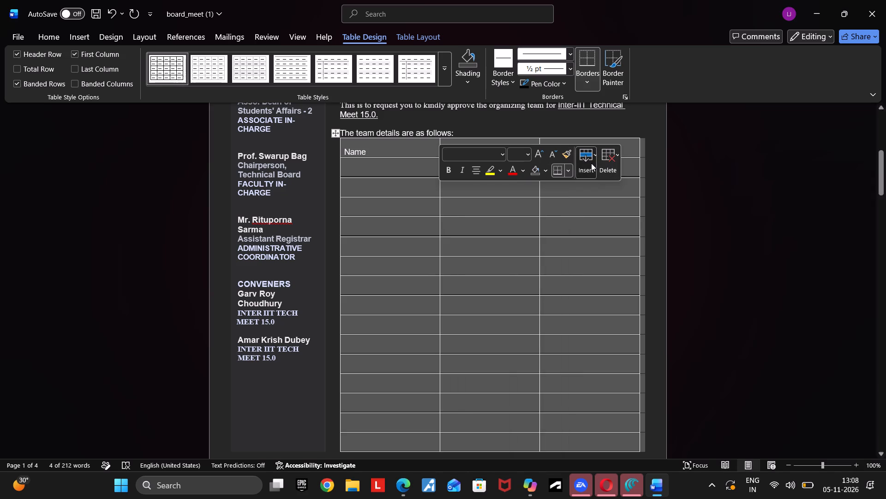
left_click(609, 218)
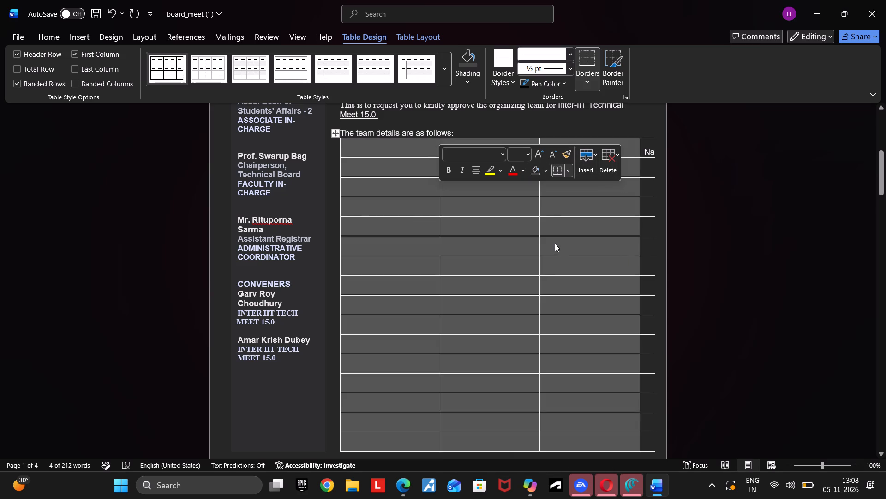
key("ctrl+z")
Insert a single blank column before the Name column of the team details table.
scroll(442, 219, "up", 5)
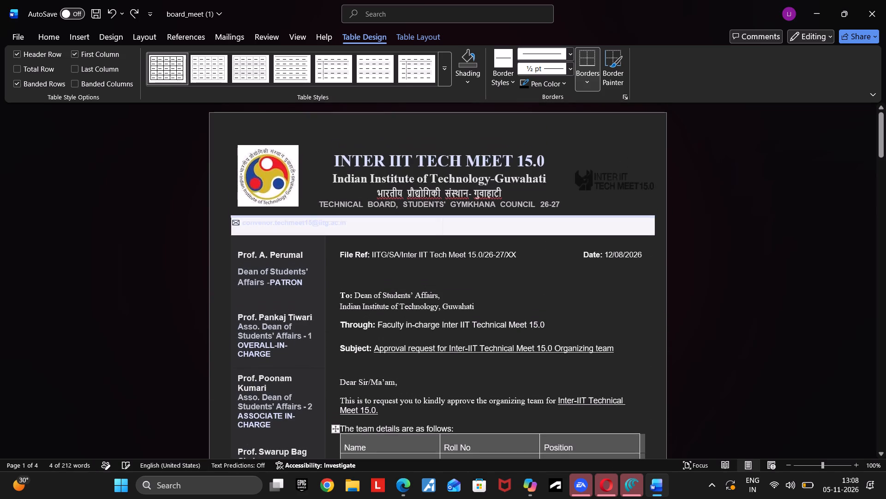
scroll(405, 353, "down", 1)
right_click(373, 166)
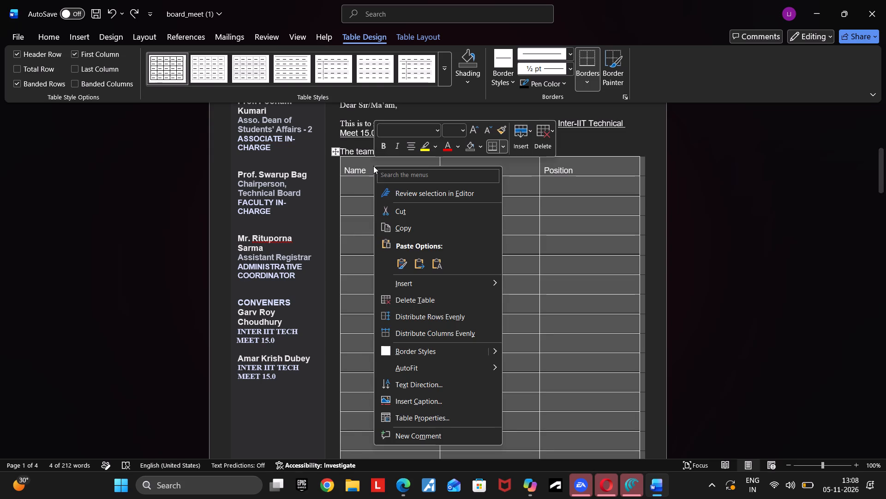
left_click(513, 191)
left_click(513, 191)
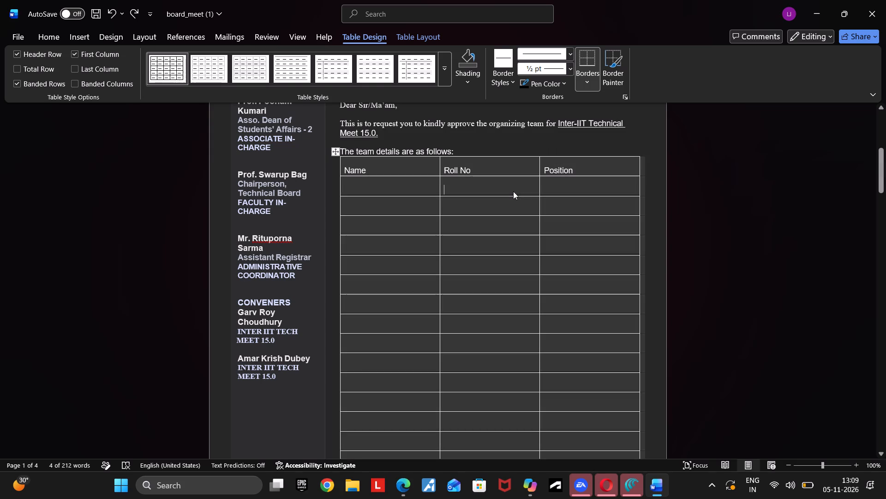
left_click(387, 164)
right_click(387, 164)
left_click(550, 134)
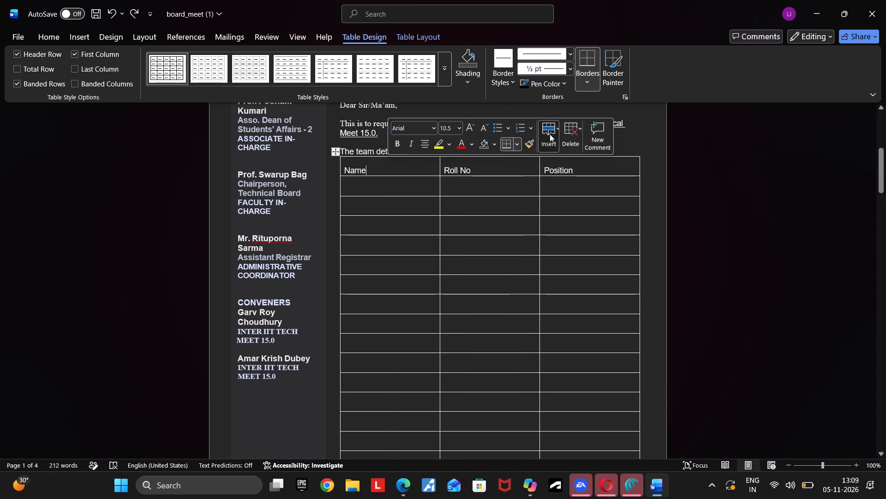
left_click(587, 191)
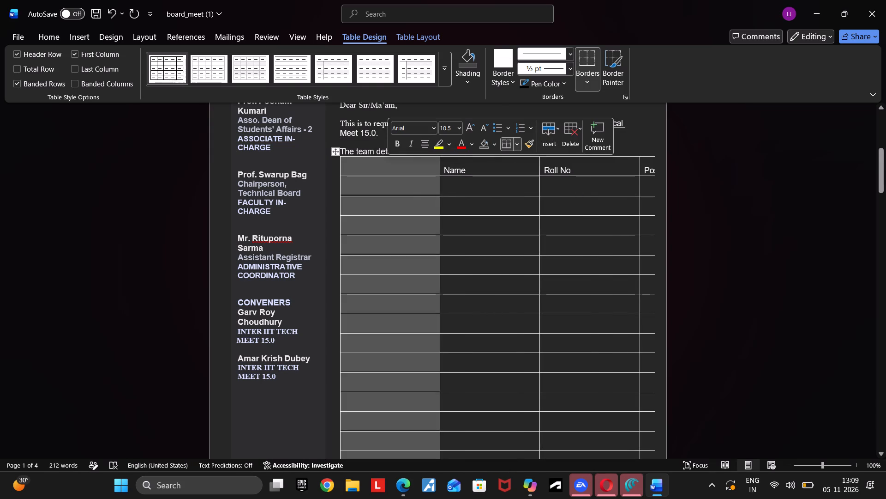
Narrow the team details table so all four columns fit within the page width.
scroll(493, 225, "left", 6)
left_click(728, 253)
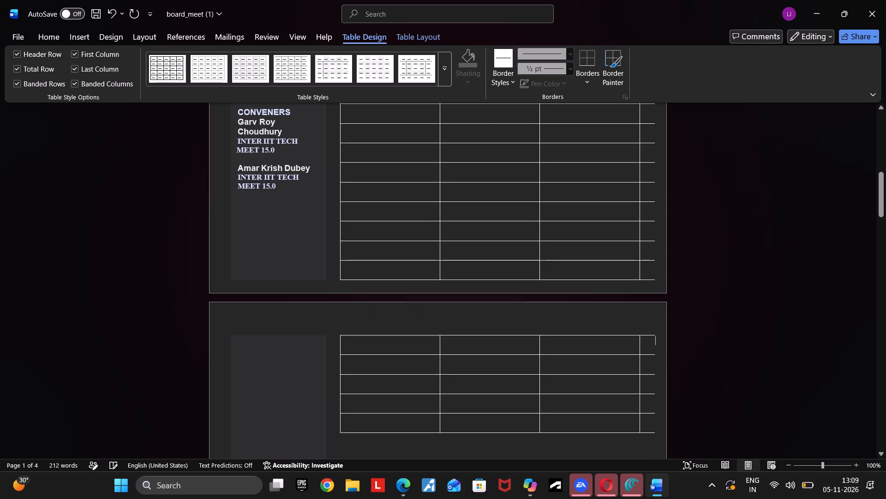
scroll(516, 234, "up", 5)
scroll(428, 237, "down", 1)
left_click(383, 290)
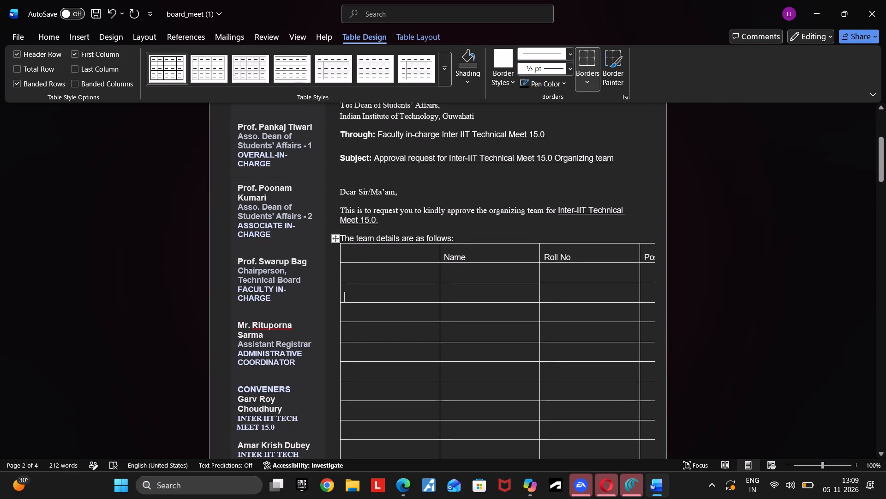
scroll(508, 335, "down", 3)
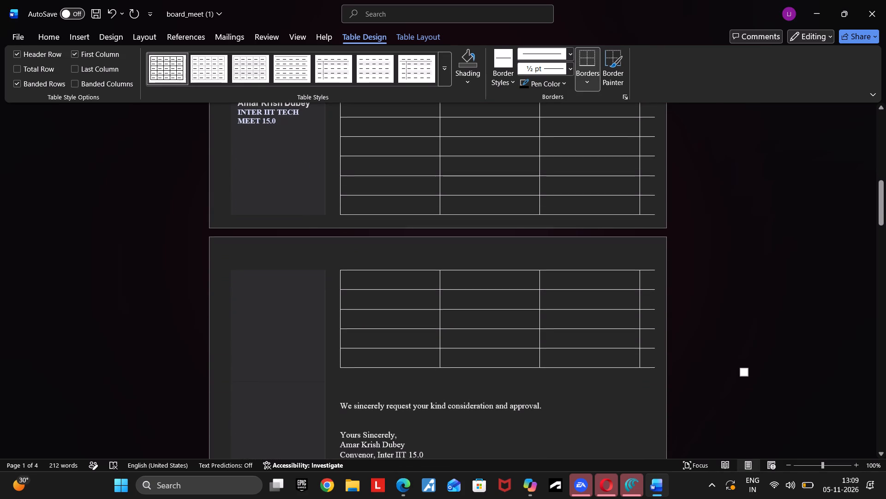
left_click_drag(744, 373, 632, 370)
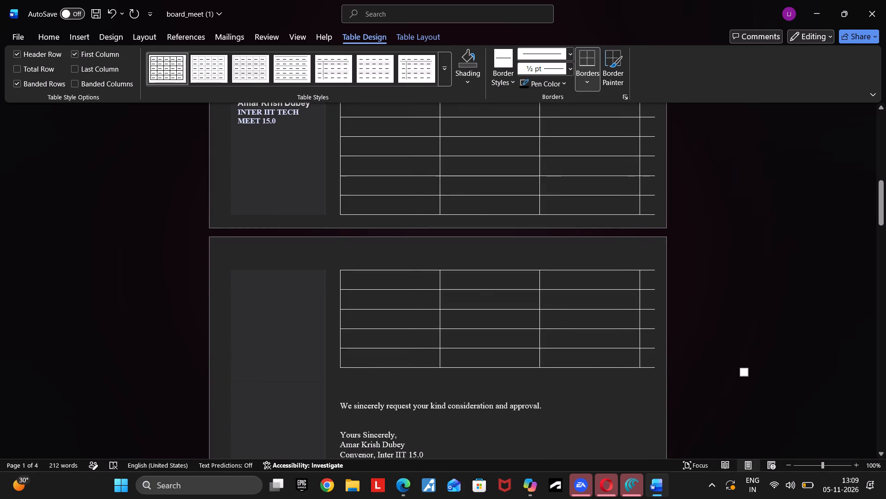
Enter S.No as the header of the new first column.
scroll(658, 354, "up", 1)
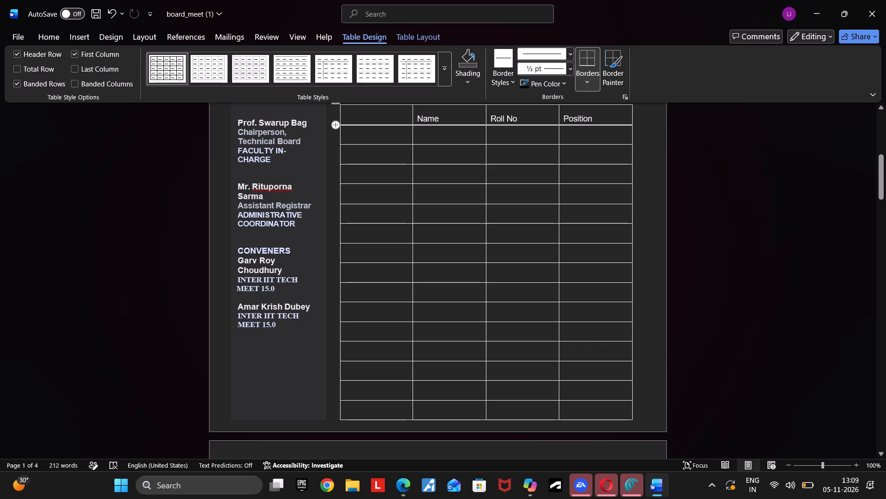
key("shift+s")
type(".No")
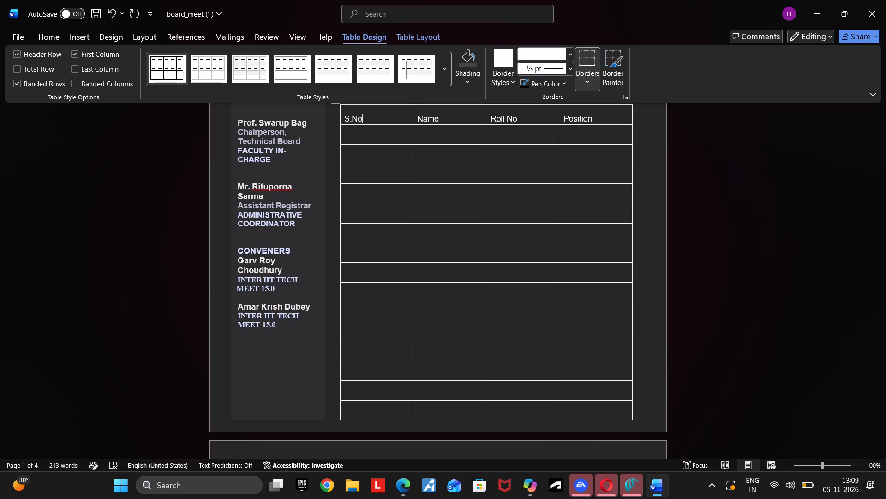
Number the first three rows under the S.No header as 1., 2. and 3.
left_click(367, 140)
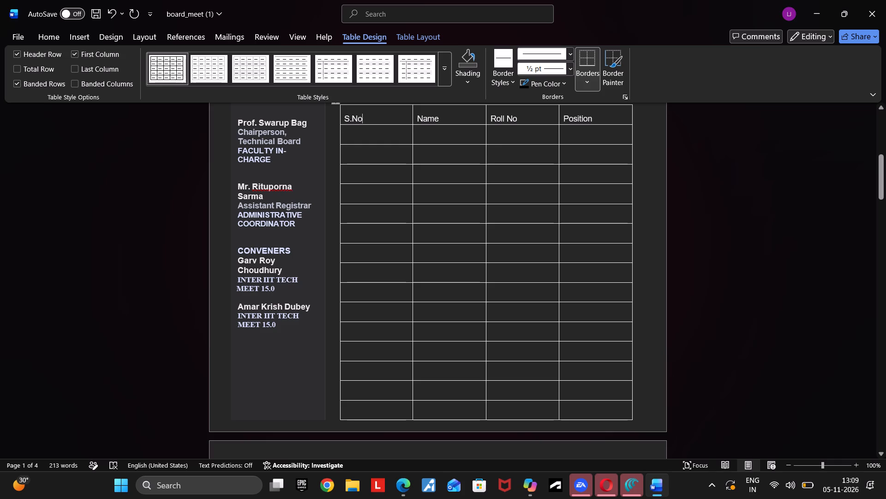
key("1")
key("Return")
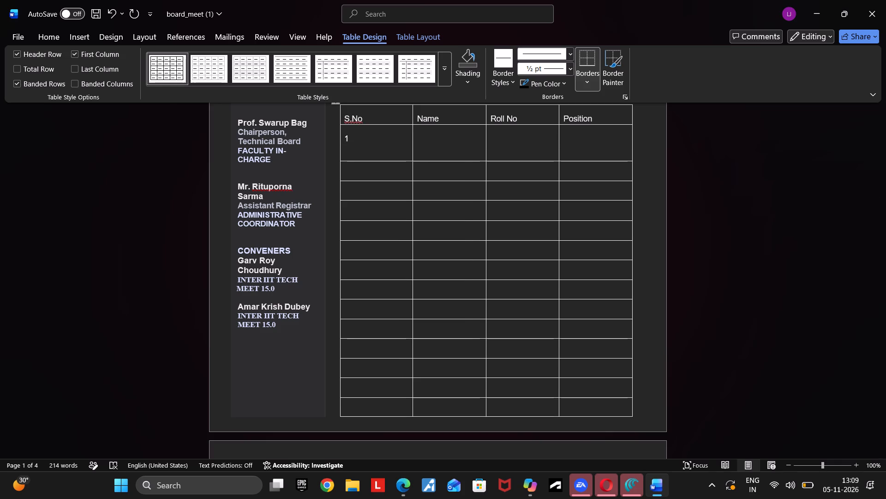
key("BackSpace")
key("Down")
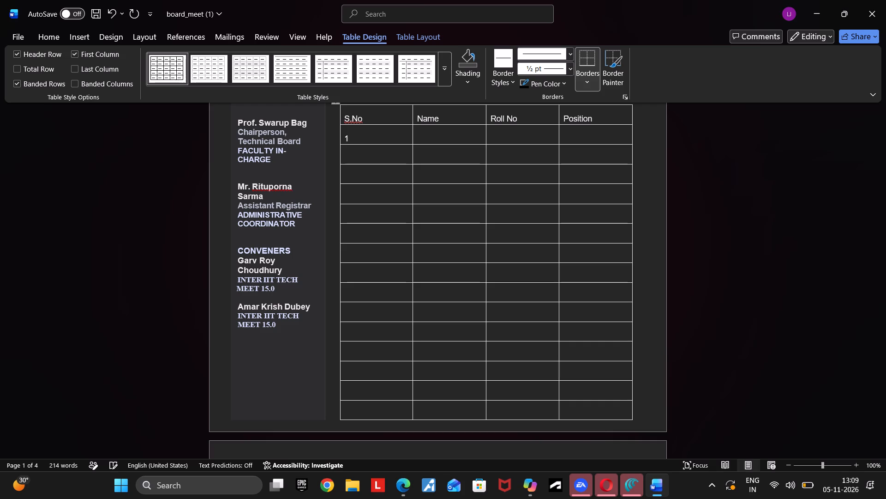
key("2")
key("Down")
key("3")
key("Down")
key("Up")
key("Up")
key("Up")
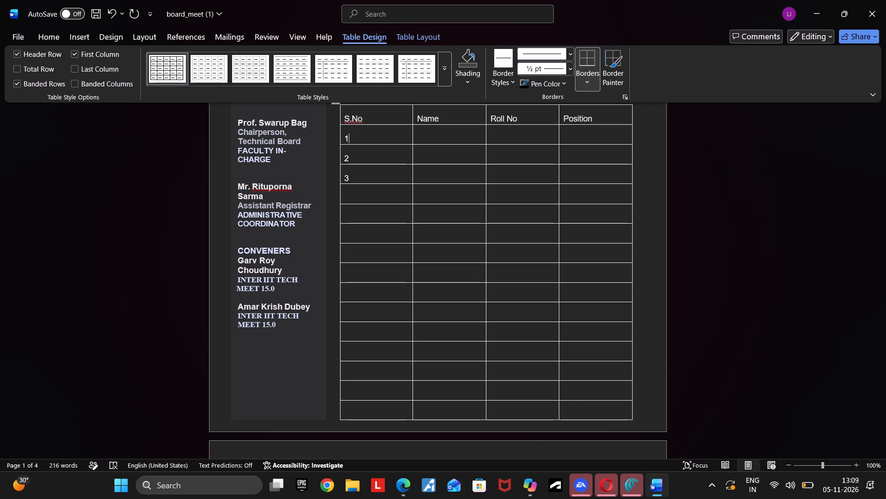
key("period")
key("Down")
key("period")
key("Down")
key("period")
Continue the serial numbers in the S.No column from 4. to 8., one per row.
key("Down")
type("4.")
key("Down")
type("5.")
key("Down")
type("6.")
key("Down")
type("7.")
key("Down")
type("8.")
Complete the S.No column with serial numbers 9. to 15., one per row.
key("Down")
type("9.")
key("Down")
type("10.")
key("Down")
type("11.")
key("Down")
type("12.")
key("Down")
type("13.")
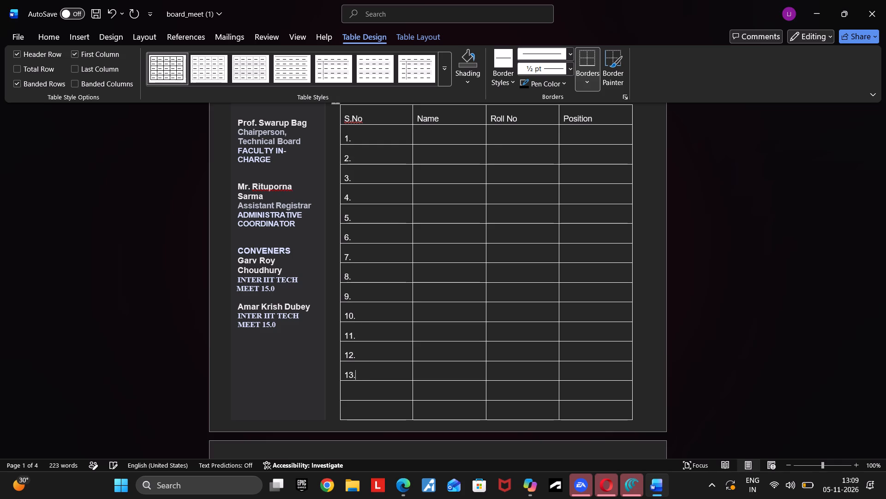
key("Down")
type("14.")
key("Down")
type("15")
key("period")
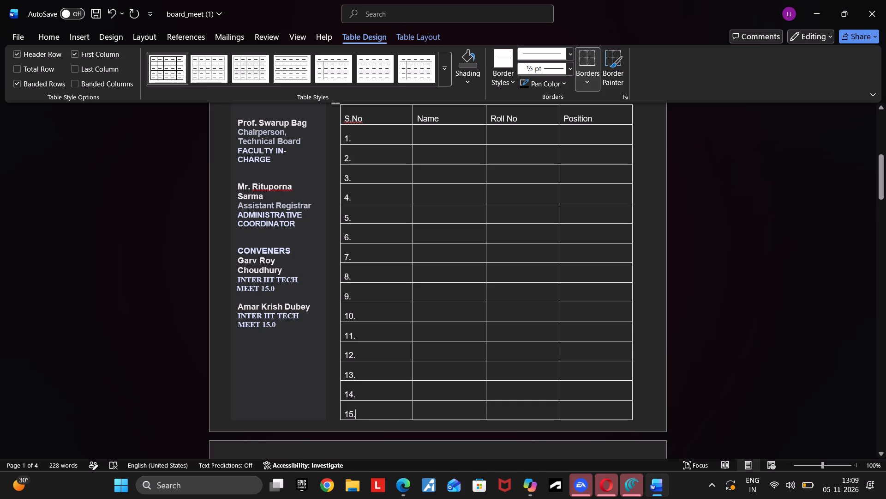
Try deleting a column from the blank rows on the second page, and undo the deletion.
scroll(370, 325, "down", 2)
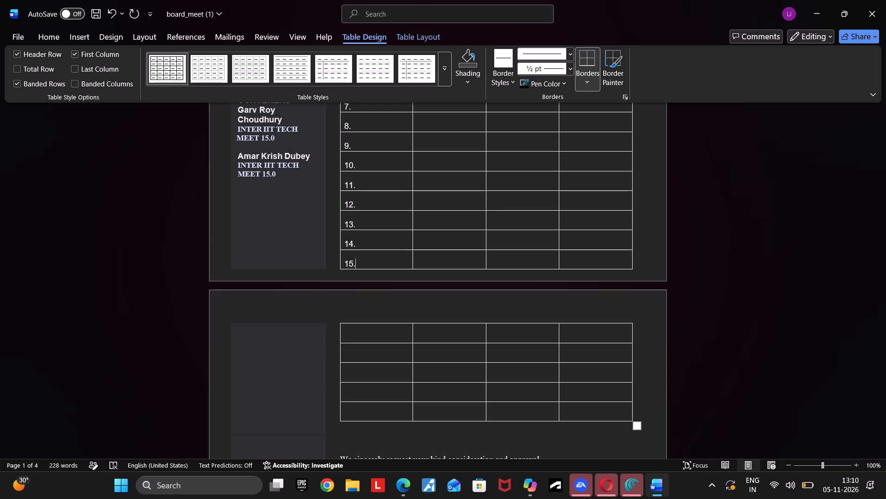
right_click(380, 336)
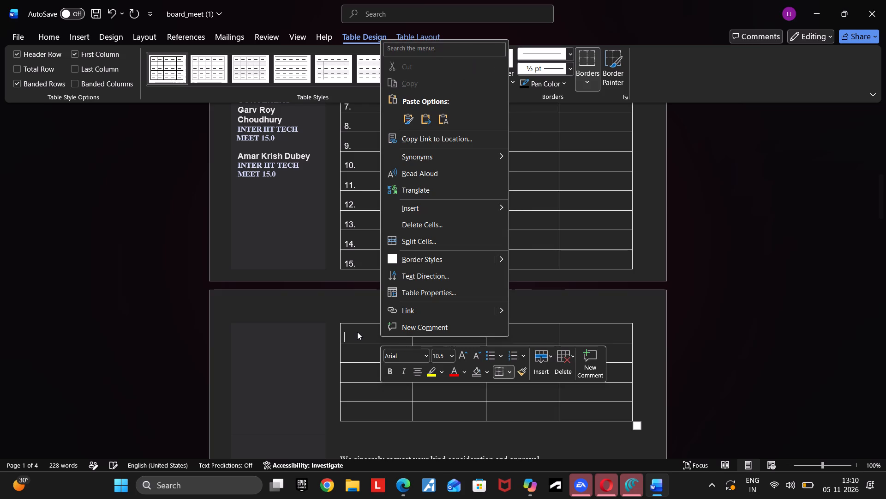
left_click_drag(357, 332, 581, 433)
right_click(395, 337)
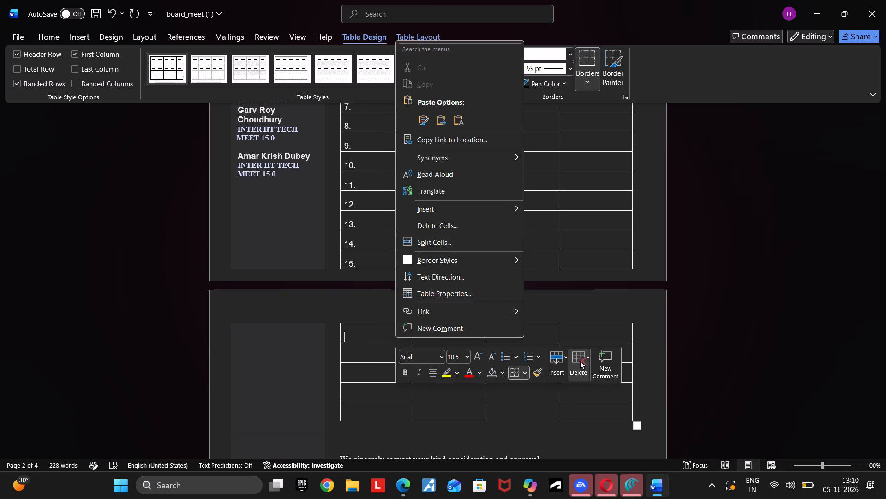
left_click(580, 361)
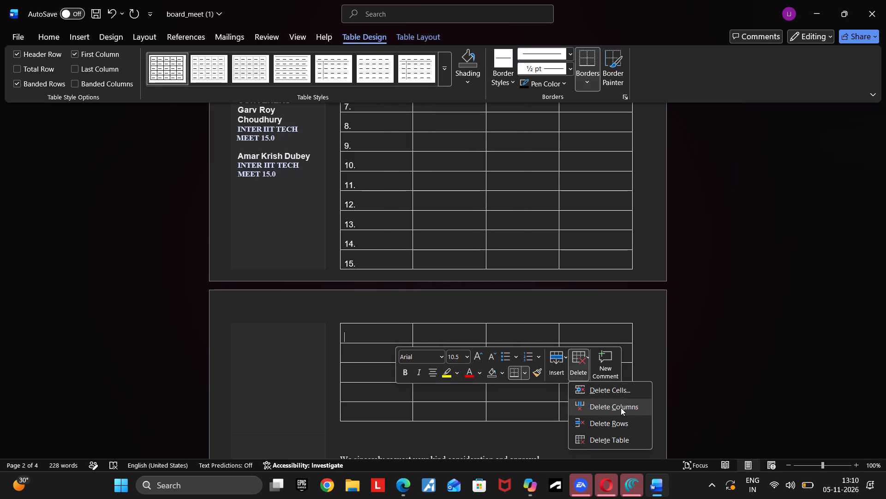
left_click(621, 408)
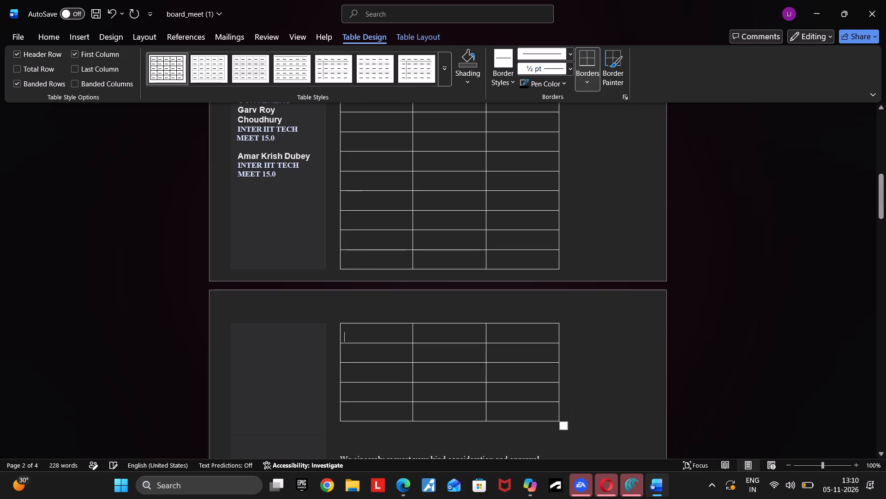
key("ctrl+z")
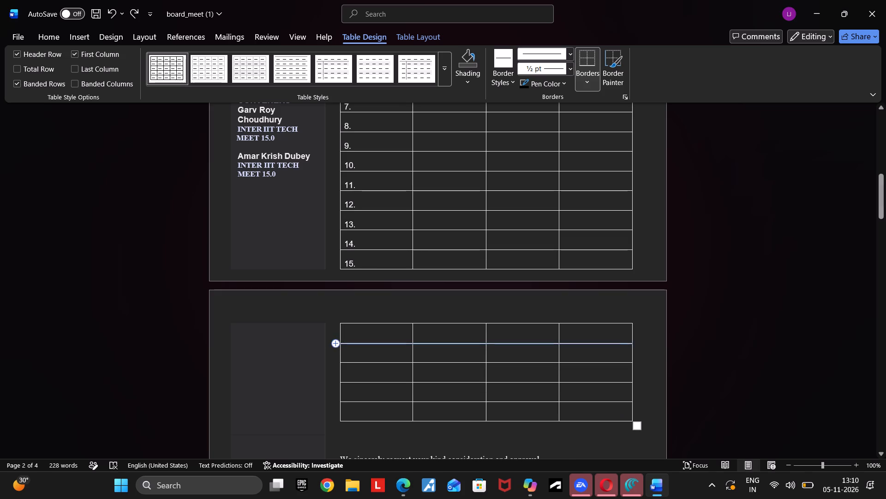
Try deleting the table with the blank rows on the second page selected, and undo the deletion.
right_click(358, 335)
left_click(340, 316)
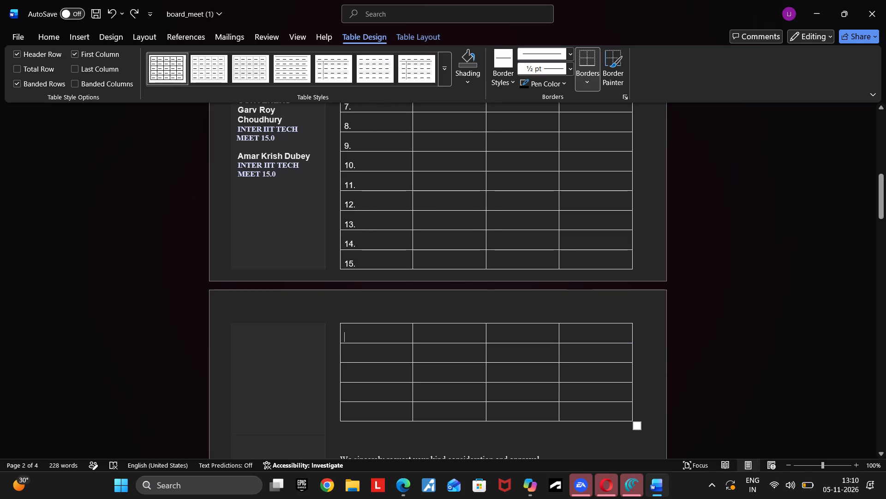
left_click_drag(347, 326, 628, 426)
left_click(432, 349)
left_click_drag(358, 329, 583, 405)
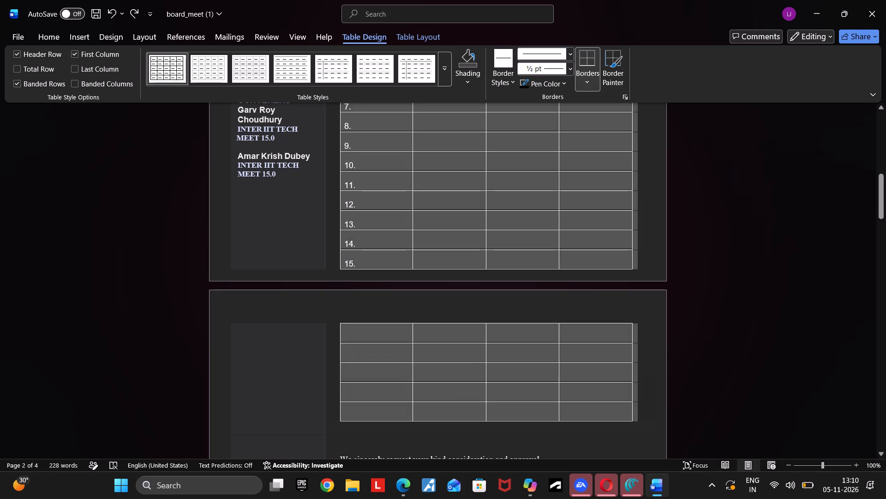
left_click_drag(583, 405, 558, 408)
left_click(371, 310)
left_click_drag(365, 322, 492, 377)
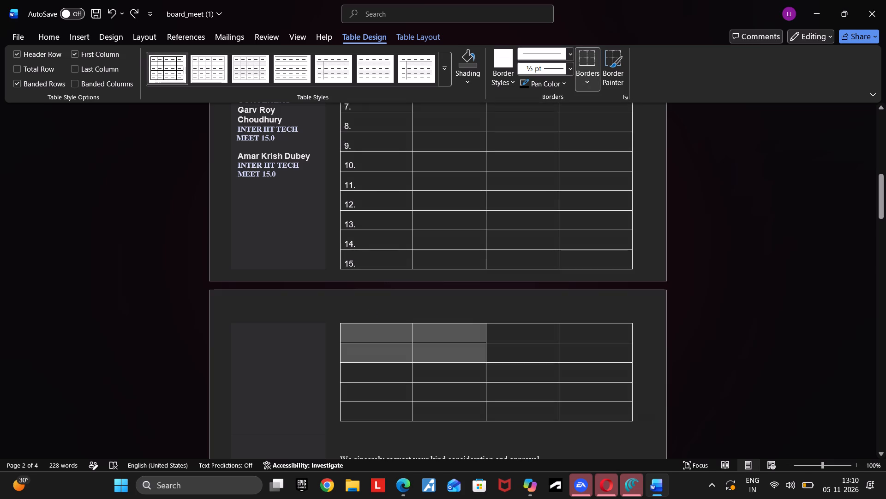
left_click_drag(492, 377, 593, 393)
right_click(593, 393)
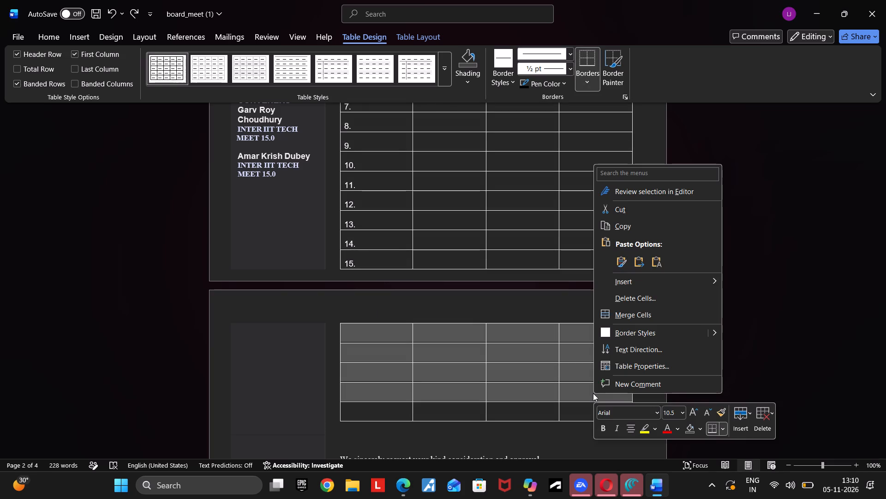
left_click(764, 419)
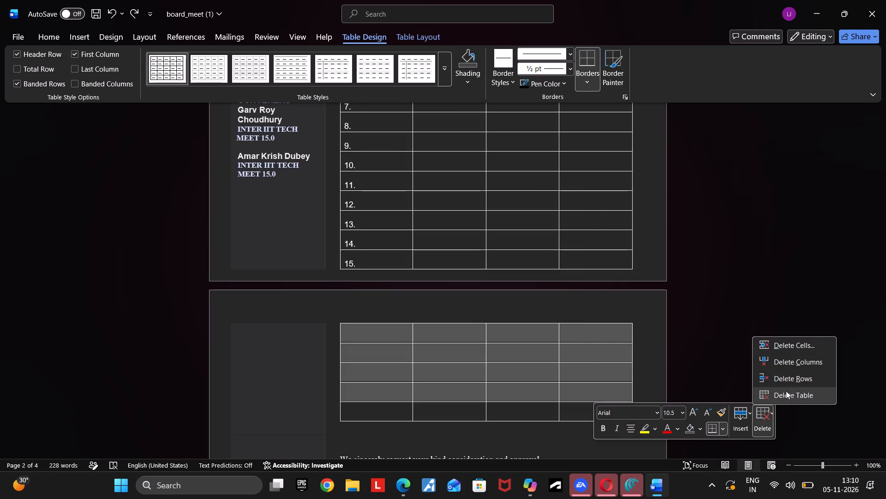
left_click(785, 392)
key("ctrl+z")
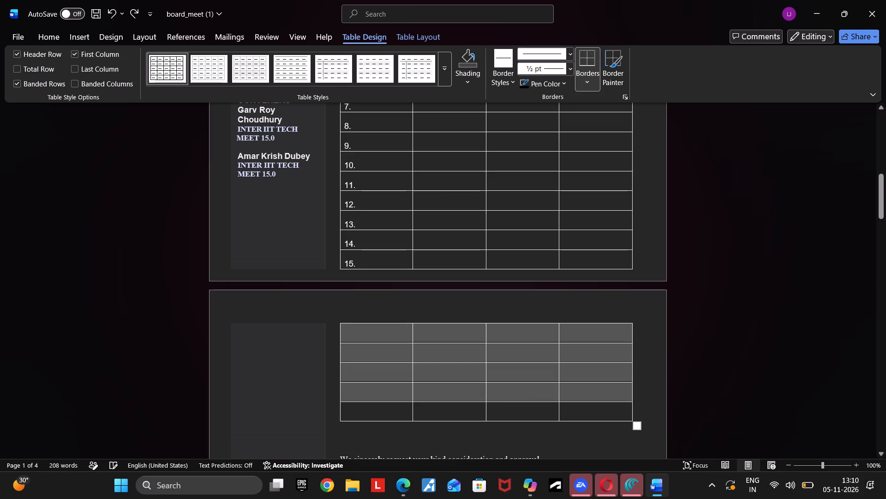
Delete the five blank table rows on the second page so the table ends at serial number 15.
right_click(623, 392)
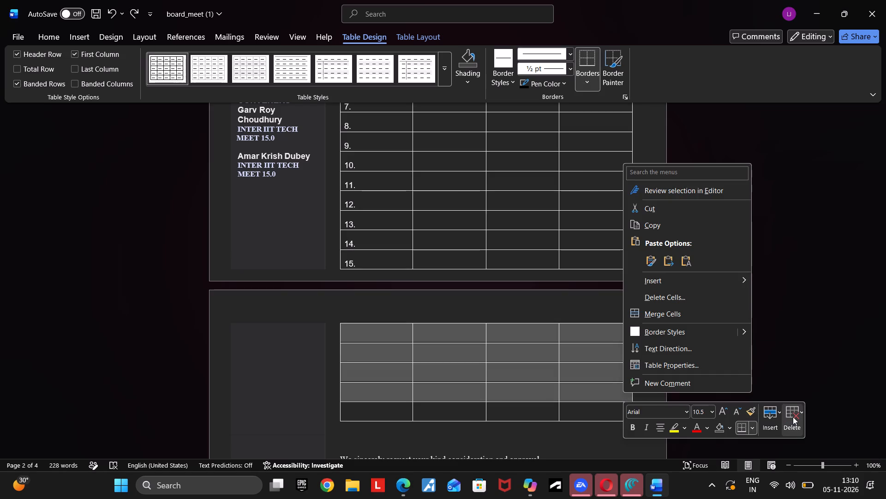
left_click(793, 417)
left_click(818, 377)
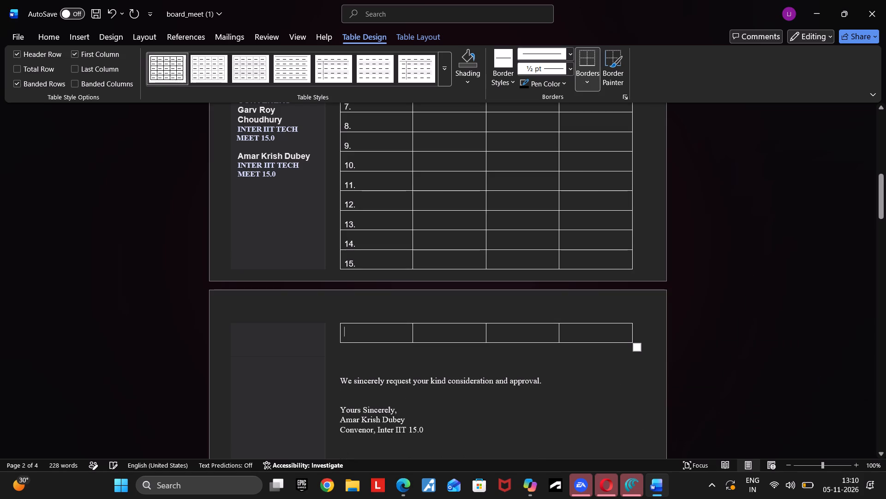
right_click(371, 335)
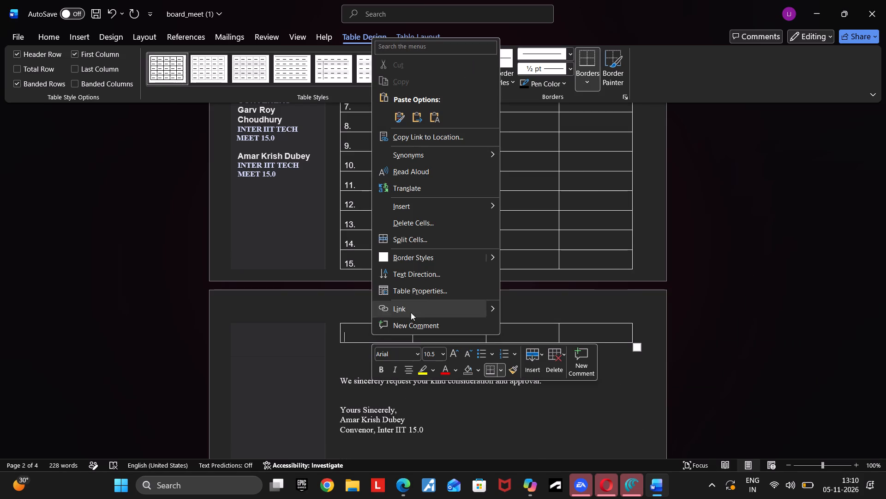
left_click(558, 359)
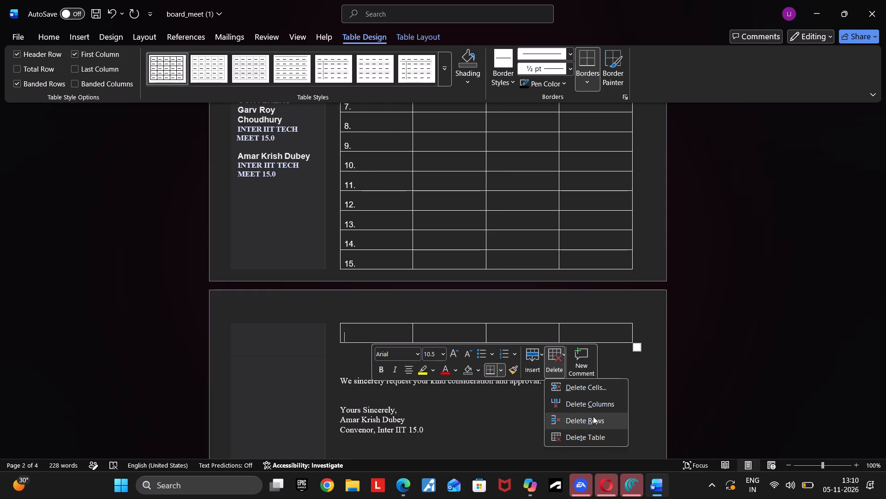
left_click(593, 417)
Insert a blank column after the Position column of the team details table.
scroll(386, 315, "up", 4)
scroll(386, 315, "down", 1)
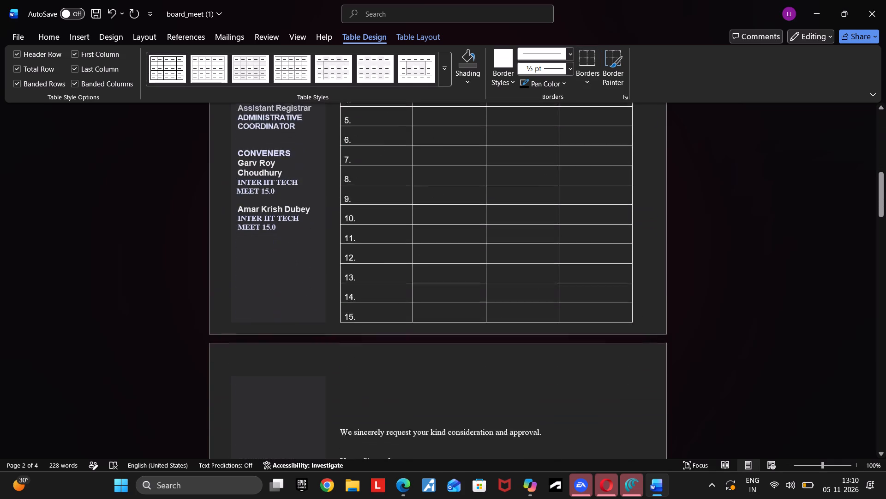
scroll(386, 315, "down", 1)
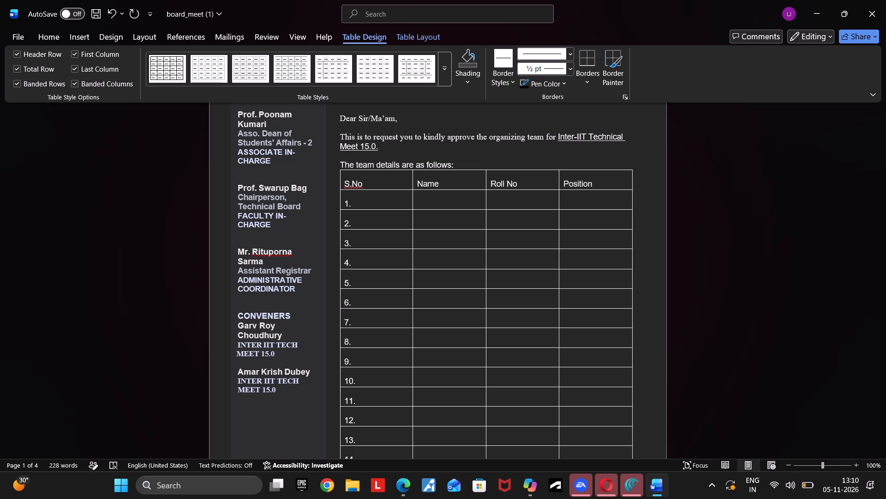
left_click(612, 184)
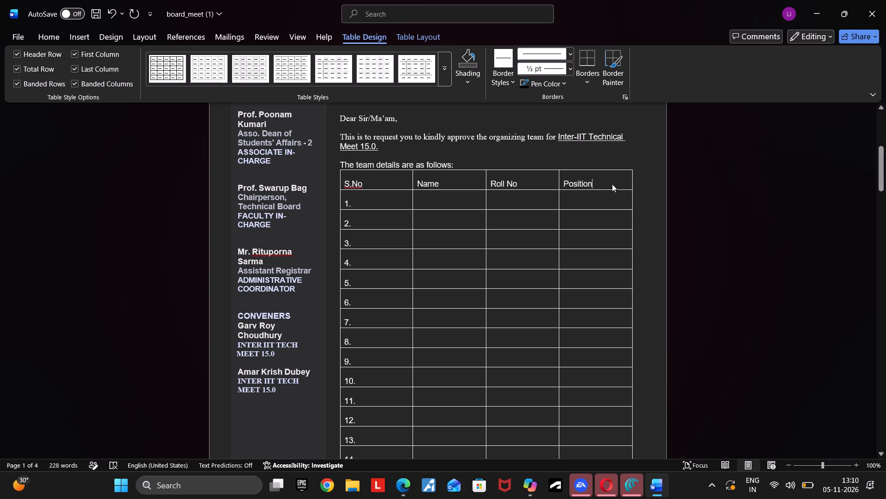
right_click(624, 183)
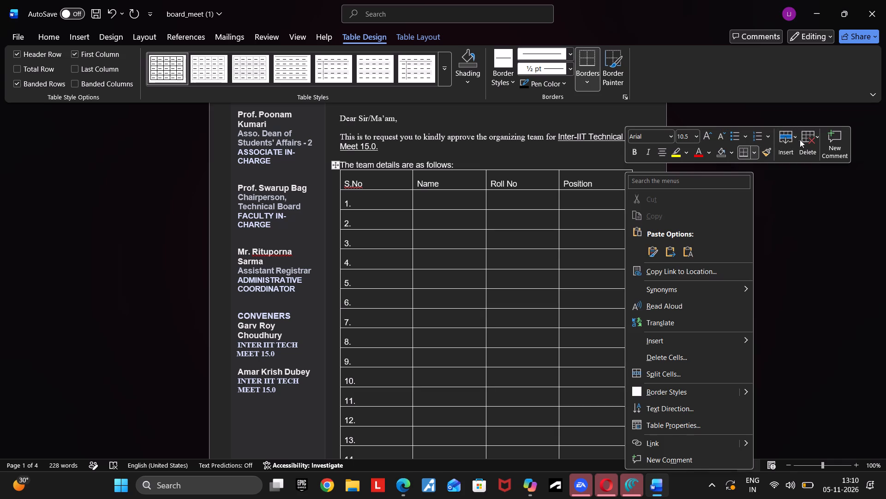
left_click(789, 139)
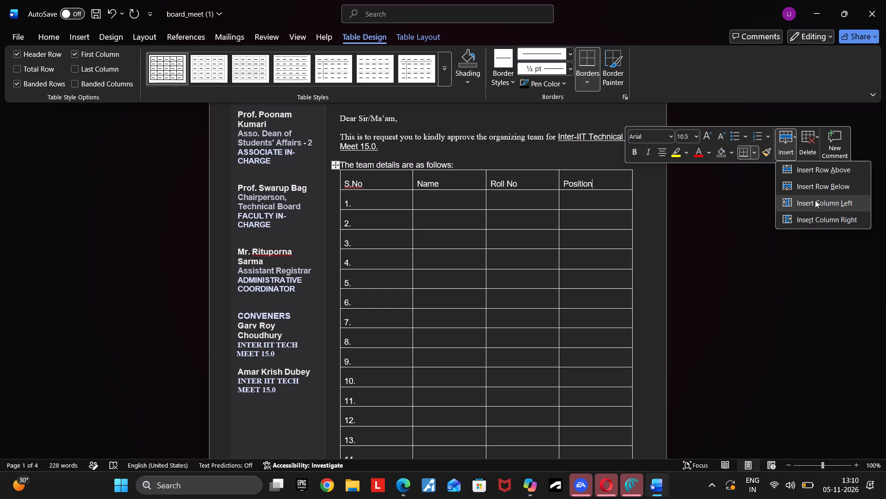
left_click(811, 216)
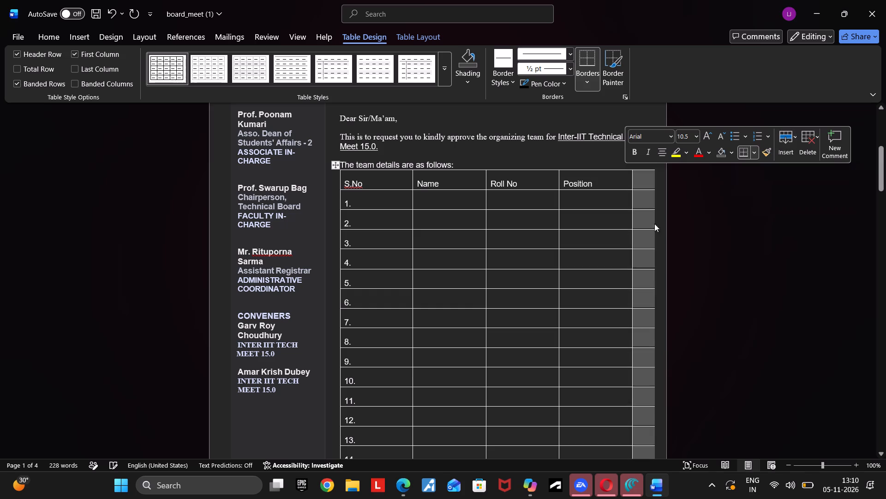
Narrow the team details table so that all five columns, including the outer right border, fit within the page's text area.
scroll(633, 228, "left", 1)
left_click(753, 260)
scroll(753, 260, "down", 1)
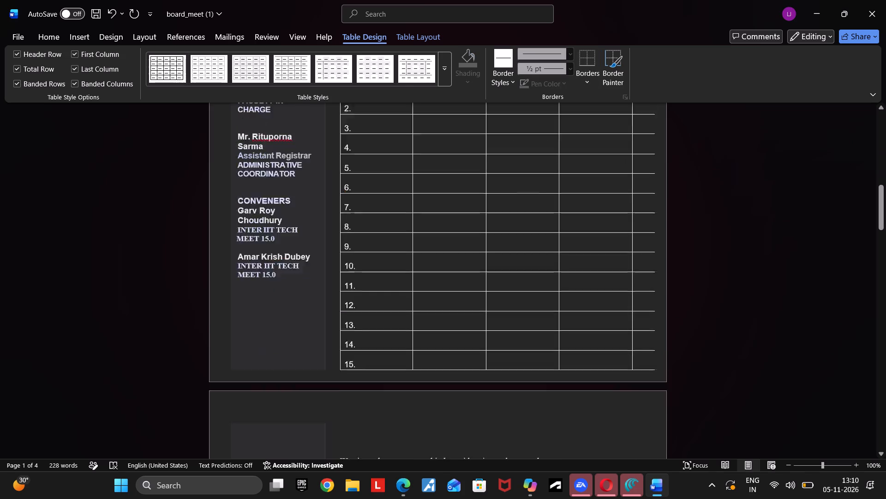
scroll(753, 260, "down", 1)
left_click(652, 154)
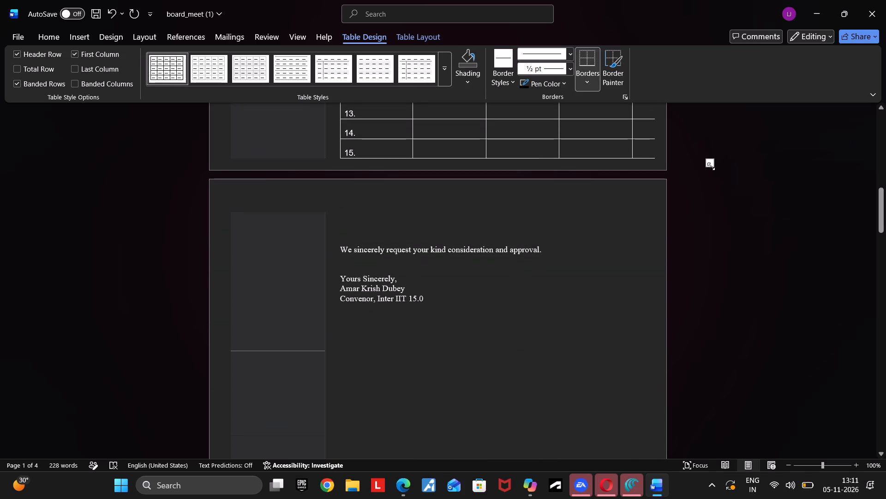
left_click_drag(711, 166, 656, 163)
scroll(656, 163, "up", 1)
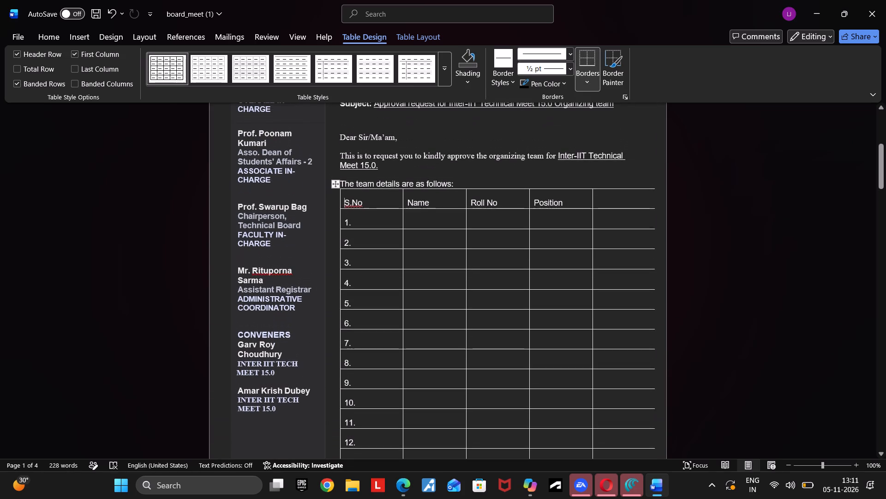
scroll(670, 226, "down", 1)
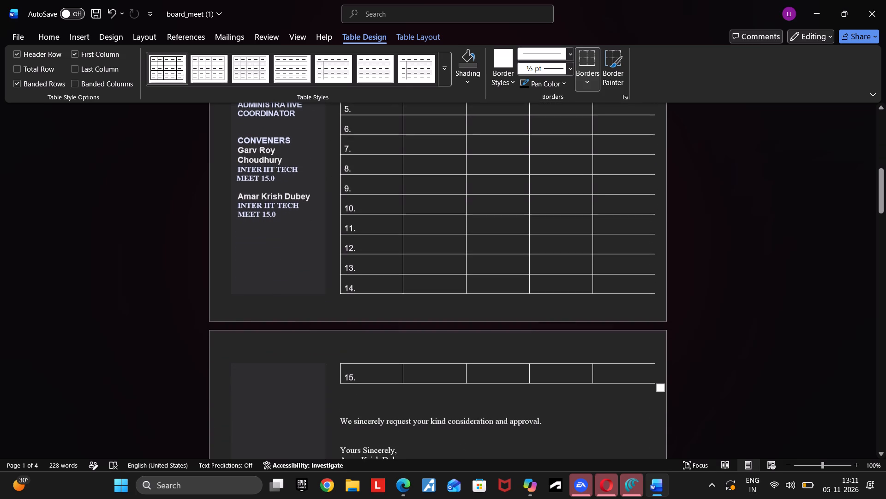
left_click(640, 282)
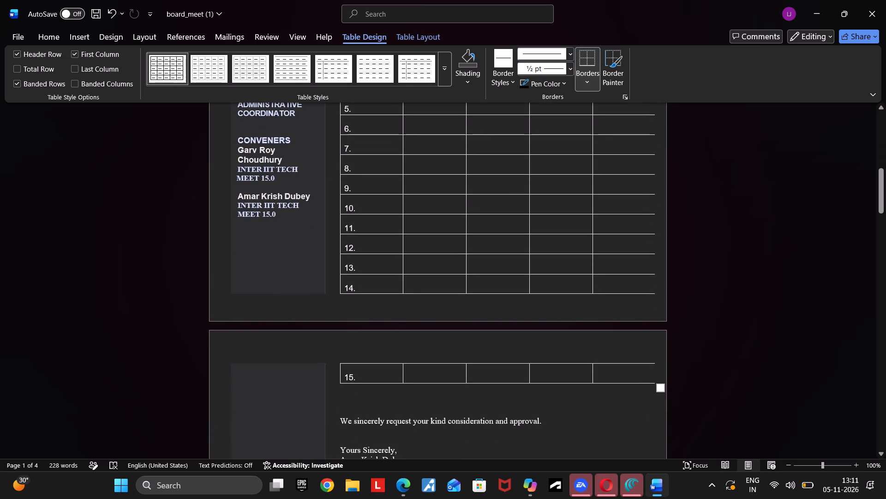
left_click_drag(660, 388, 640, 383)
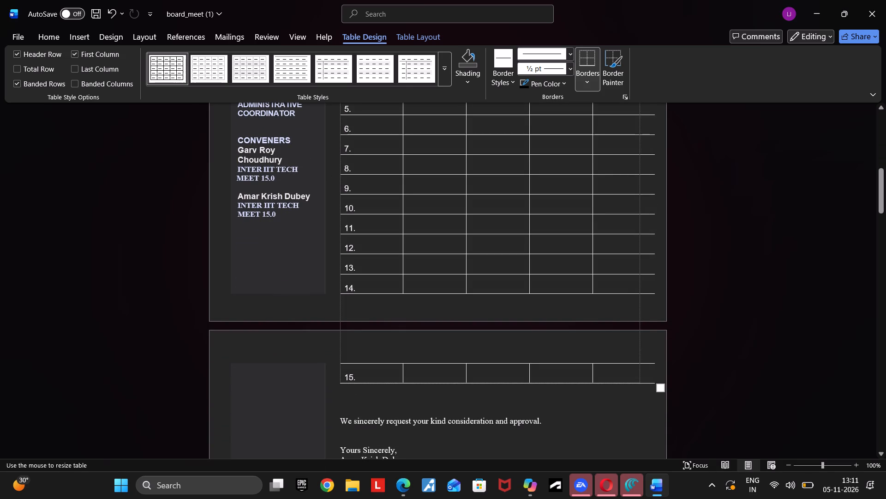
left_click_drag(640, 383, 649, 383)
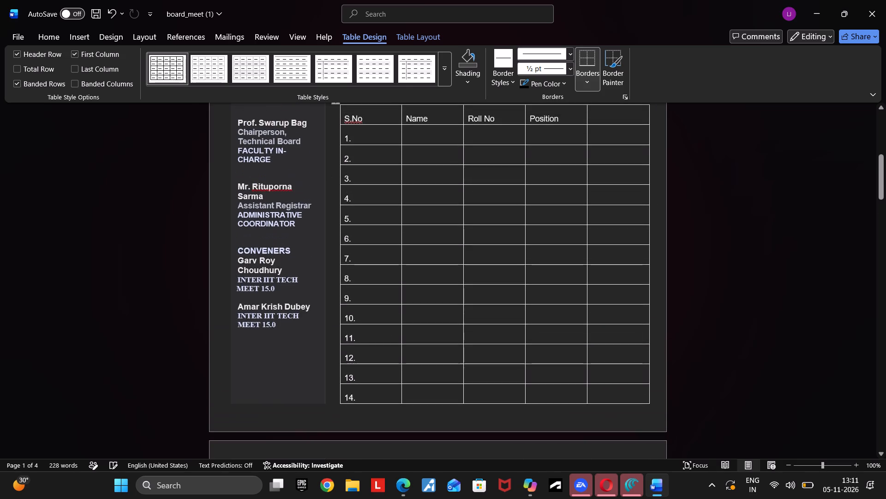
Enter the heading "Outlook Id" in the blank header cell after Position in the team details table.
scroll(649, 383, "up", 2)
left_click(597, 218)
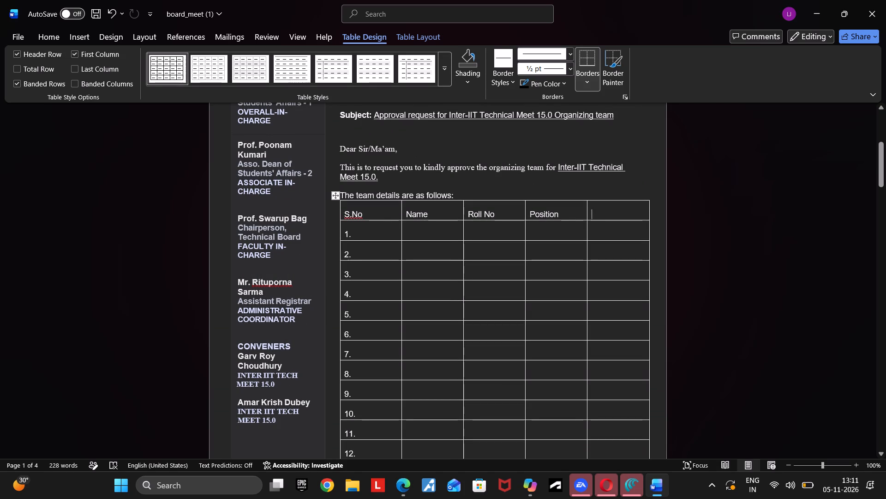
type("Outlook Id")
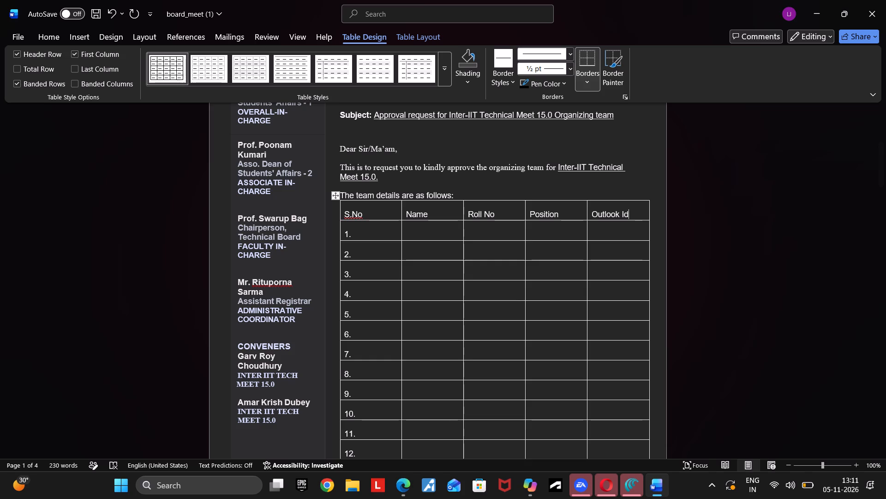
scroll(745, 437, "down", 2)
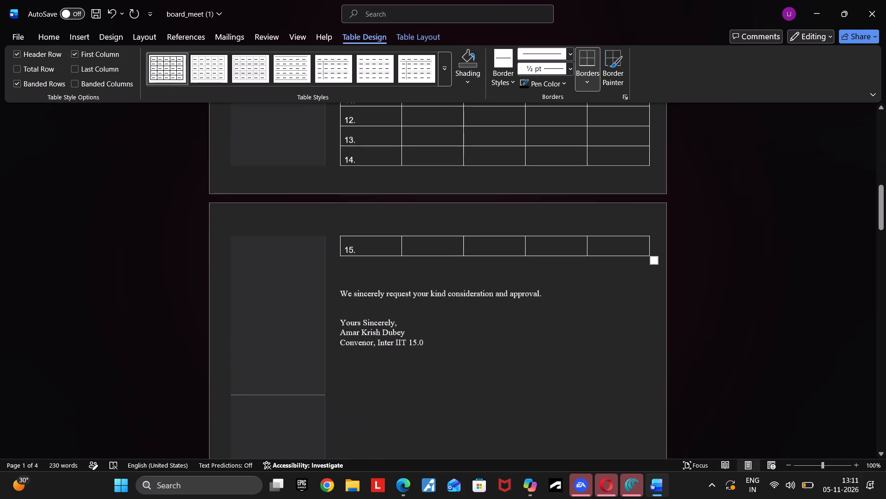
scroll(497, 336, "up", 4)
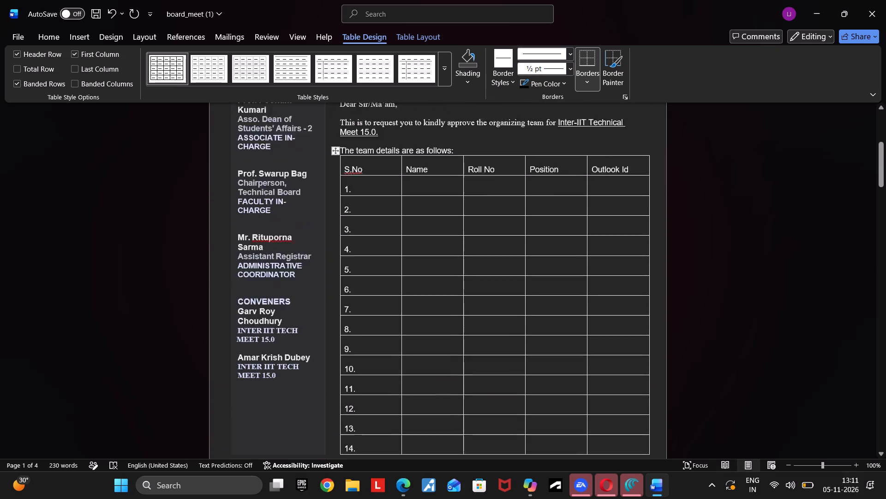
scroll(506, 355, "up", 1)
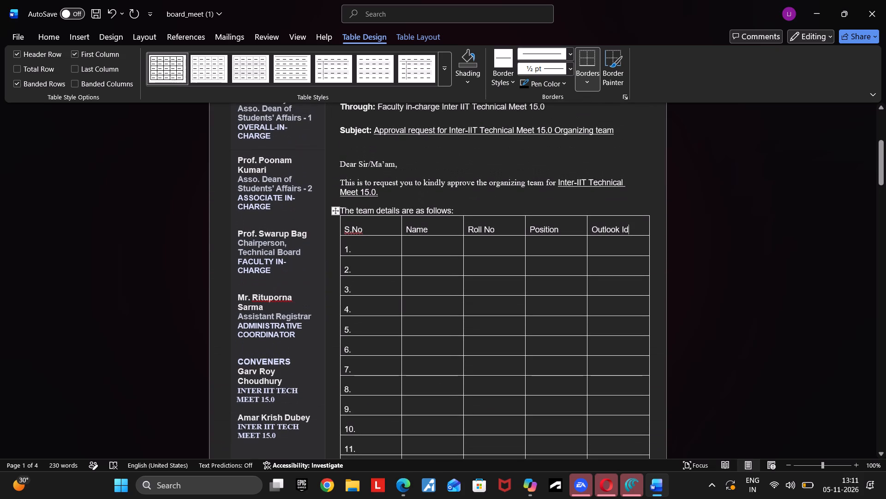
Switch to the browser showing the Template document in Google Docs.
left_click(403, 498)
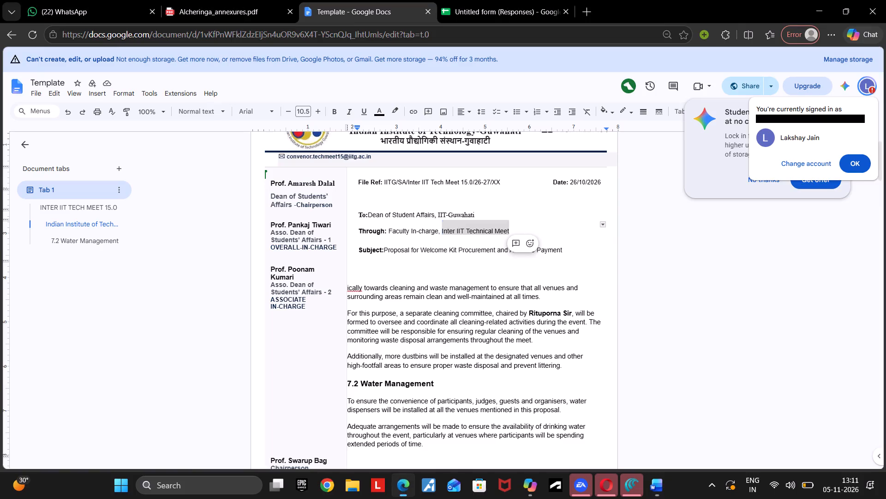
Copy the text from "have attached all the annexures relevant" through "Annexure 6 – Selected Team" in Alcheringa_annexures.pdf.
scroll(393, 301, "right", 1)
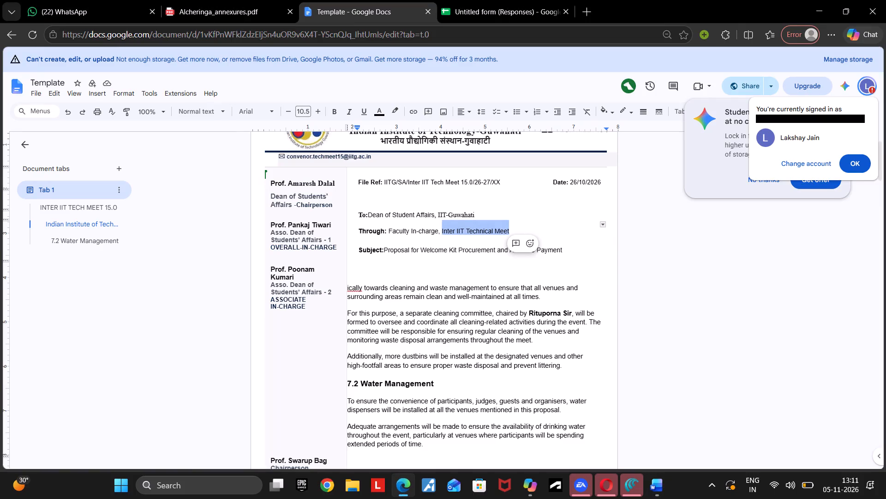
scroll(393, 301, "right", 1)
left_click(253, 1)
scroll(397, 148, "up", 1)
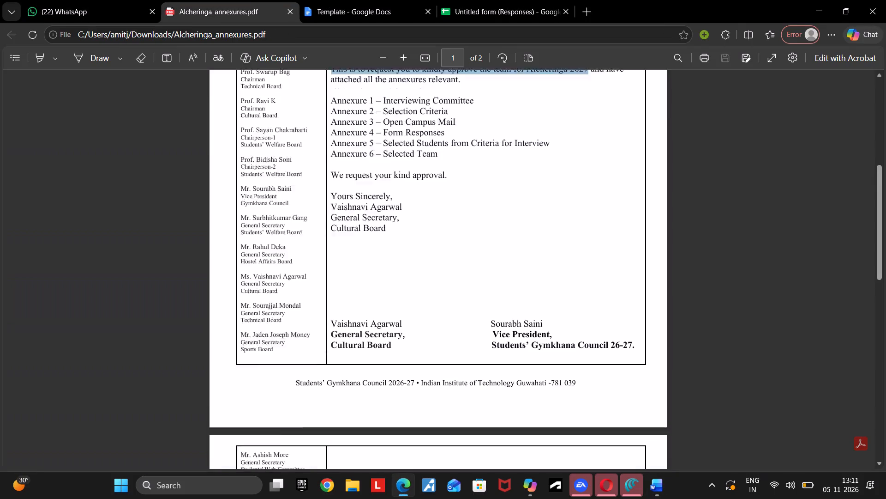
scroll(397, 148, "up", 3)
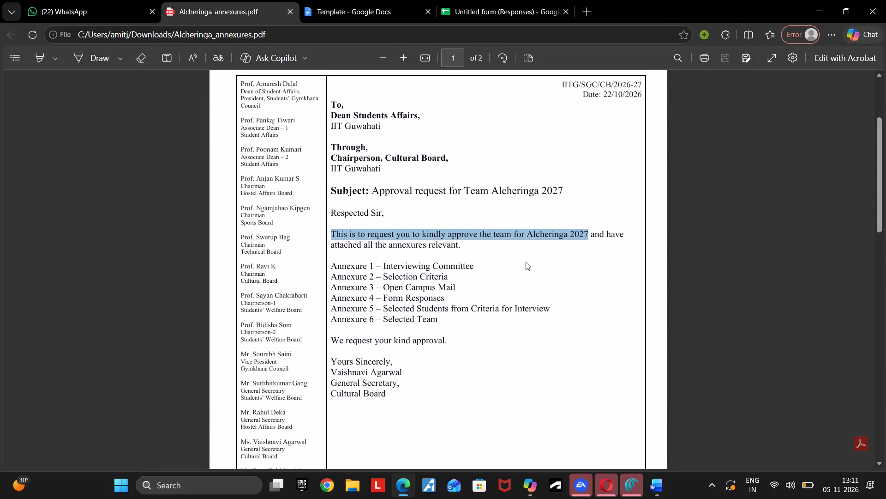
scroll(526, 262, "down", 1)
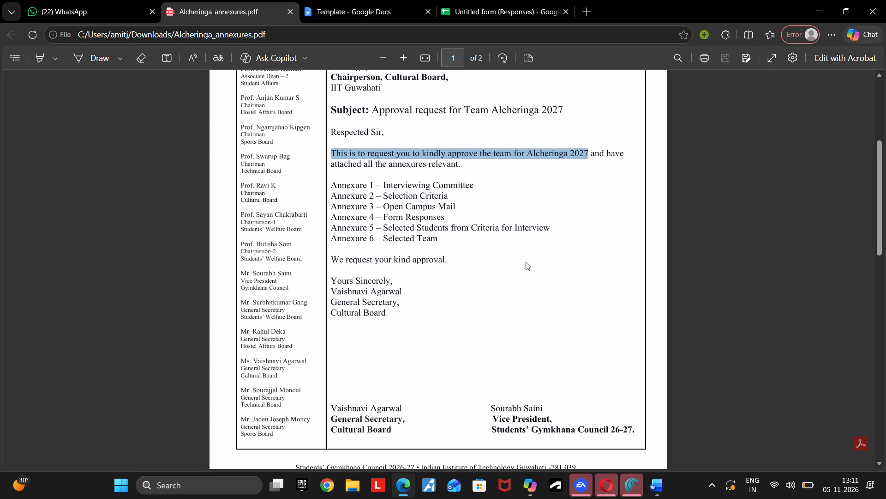
scroll(526, 262, "down", 1)
left_click_drag(611, 178, 455, 262)
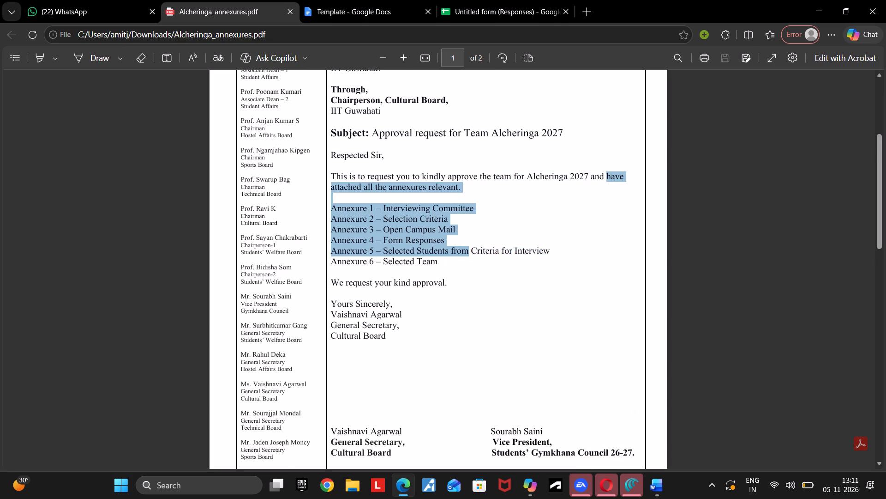
left_click_drag(455, 262, 449, 277)
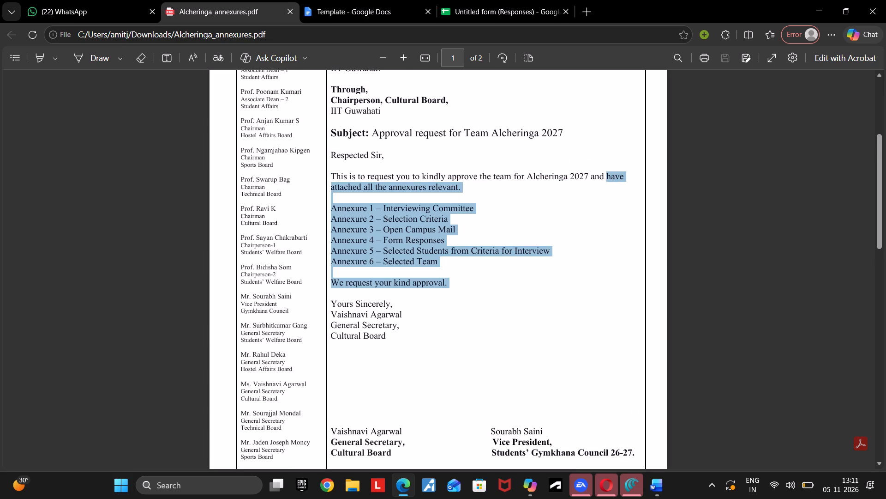
left_click_drag(449, 277, 443, 258)
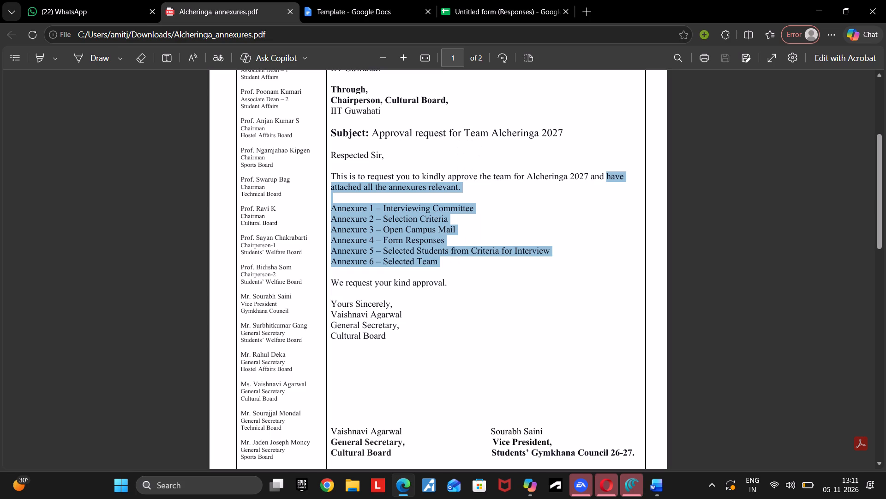
key("ctrl+c")
left_click(512, 268)
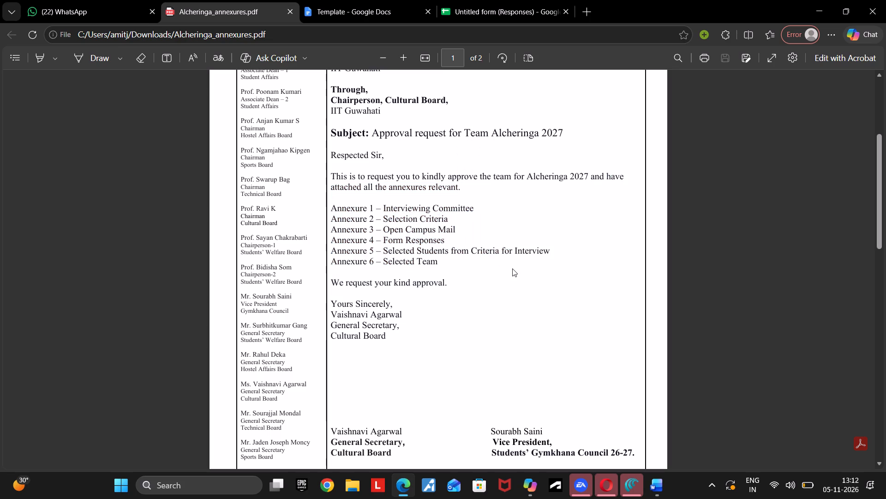
Switch to the board_meet letter in Word, paste the annexure text between the table and the closing request, and begin it with "I".
left_click(661, 484)
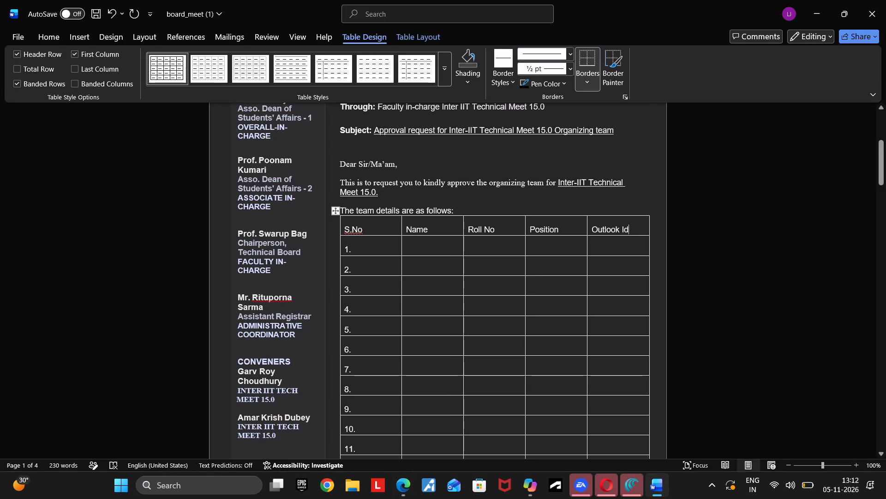
scroll(504, 363, "down", 5)
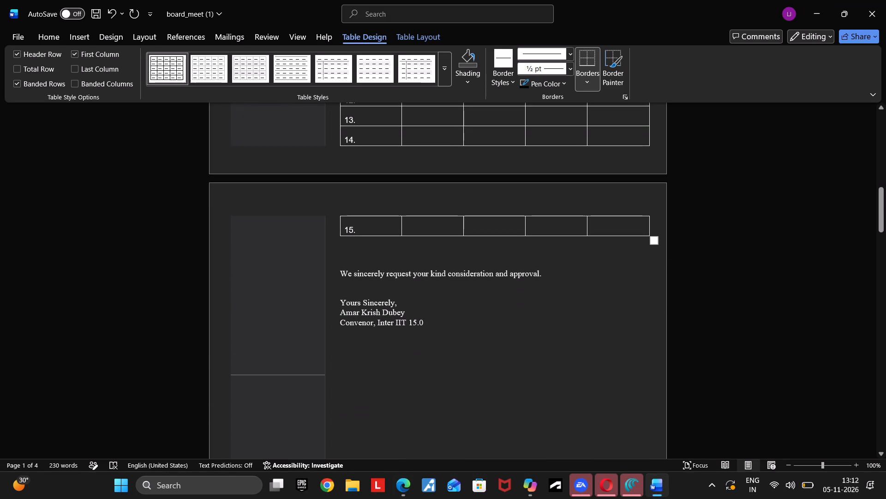
left_click(544, 280)
left_click(346, 251)
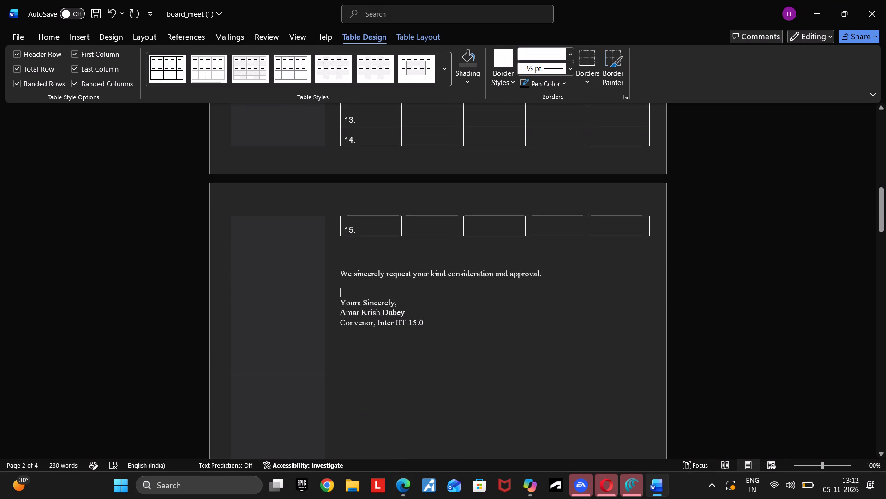
key("ctrl+v")
left_click(336, 253)
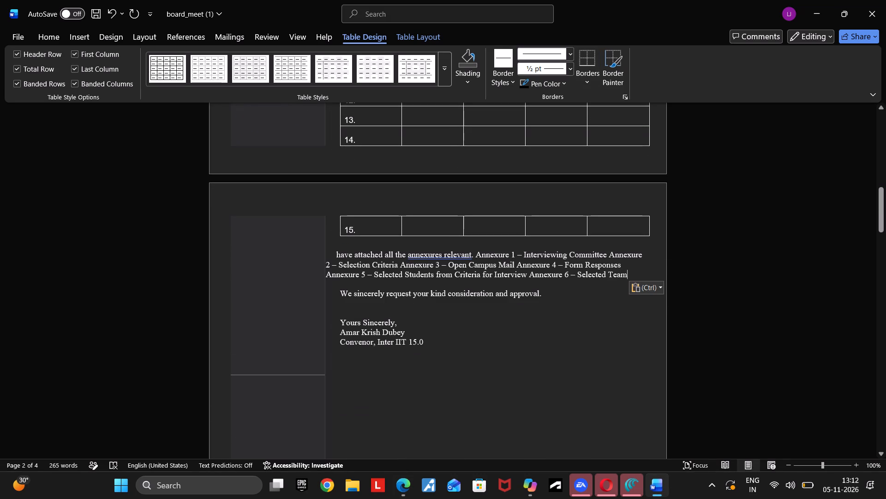
type("I")
key("space")
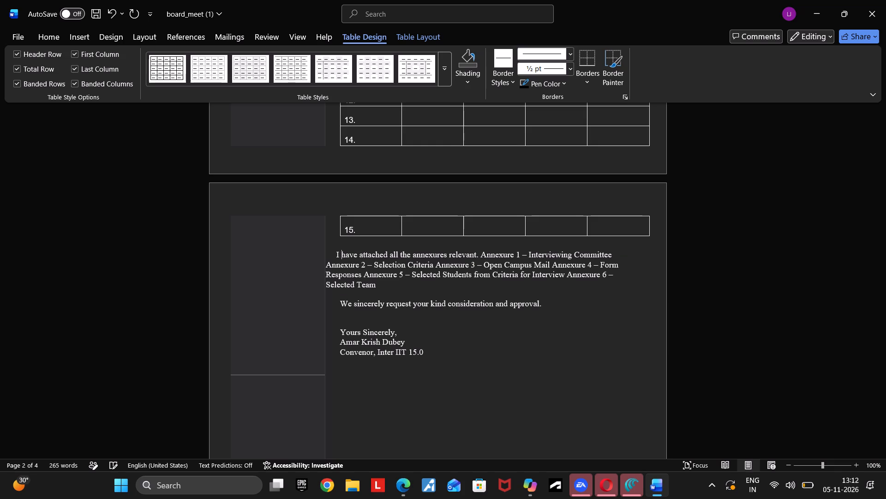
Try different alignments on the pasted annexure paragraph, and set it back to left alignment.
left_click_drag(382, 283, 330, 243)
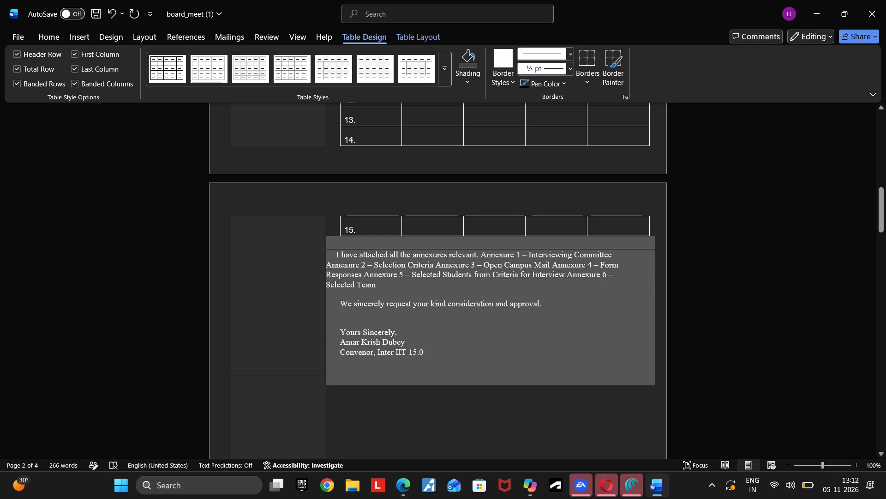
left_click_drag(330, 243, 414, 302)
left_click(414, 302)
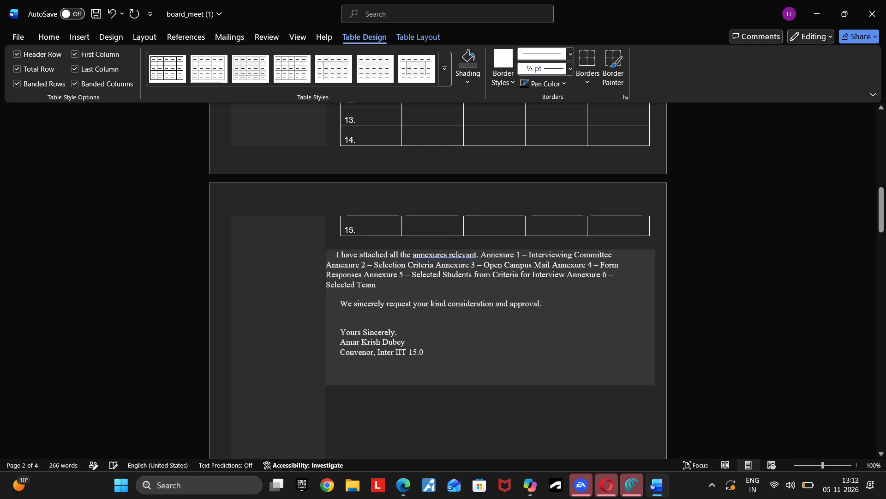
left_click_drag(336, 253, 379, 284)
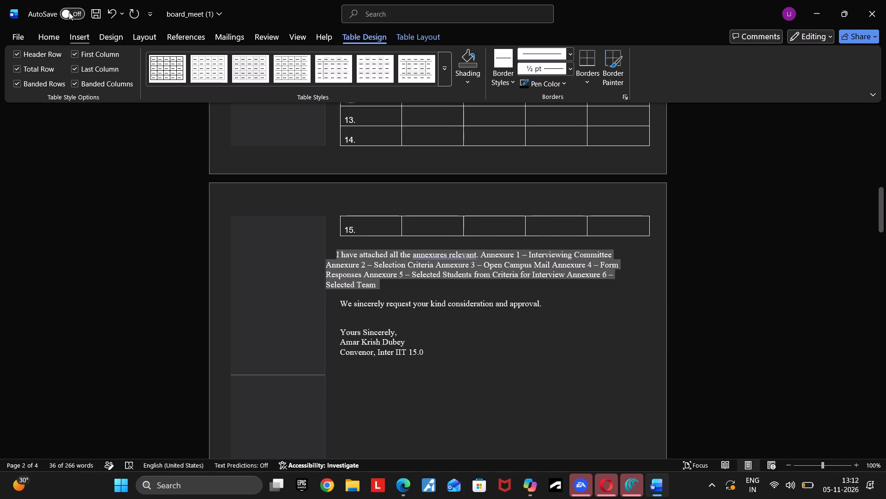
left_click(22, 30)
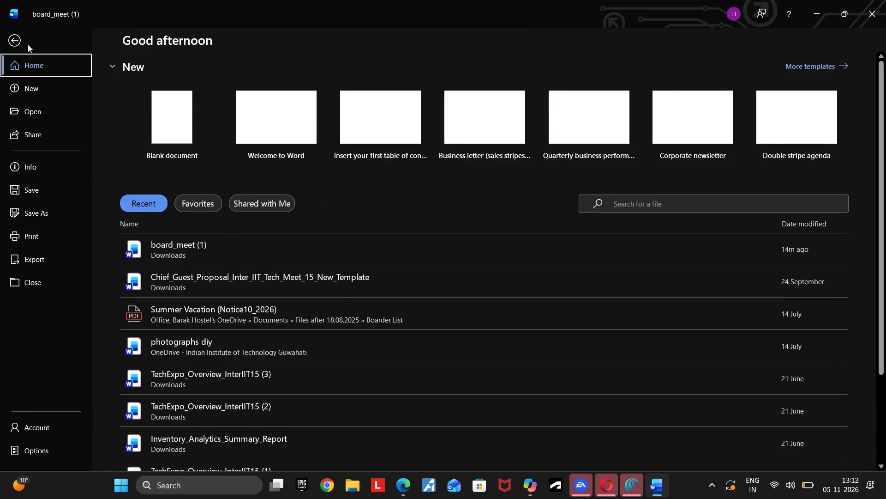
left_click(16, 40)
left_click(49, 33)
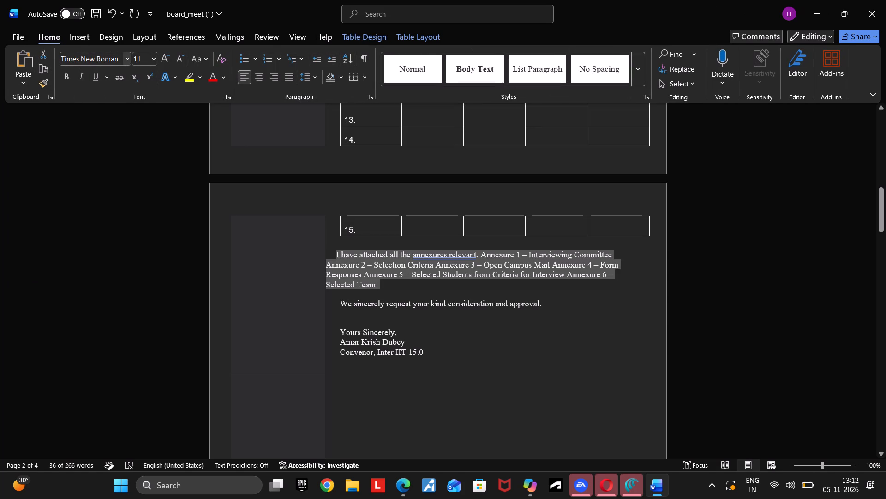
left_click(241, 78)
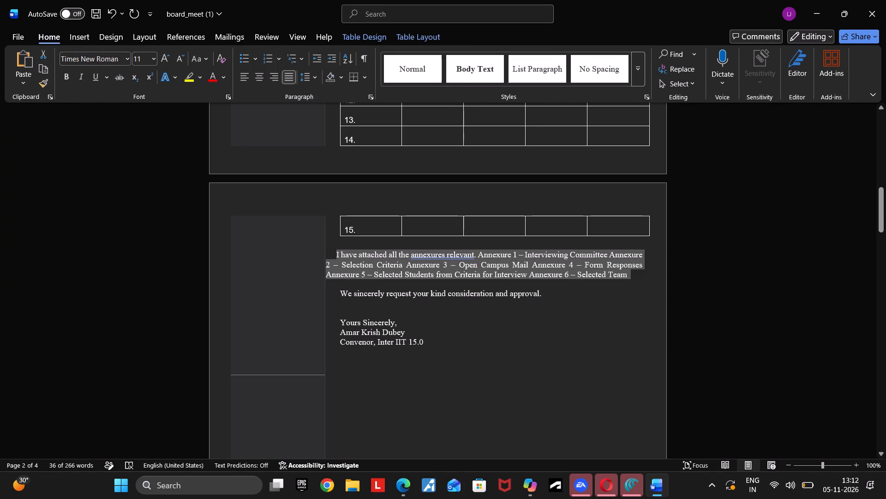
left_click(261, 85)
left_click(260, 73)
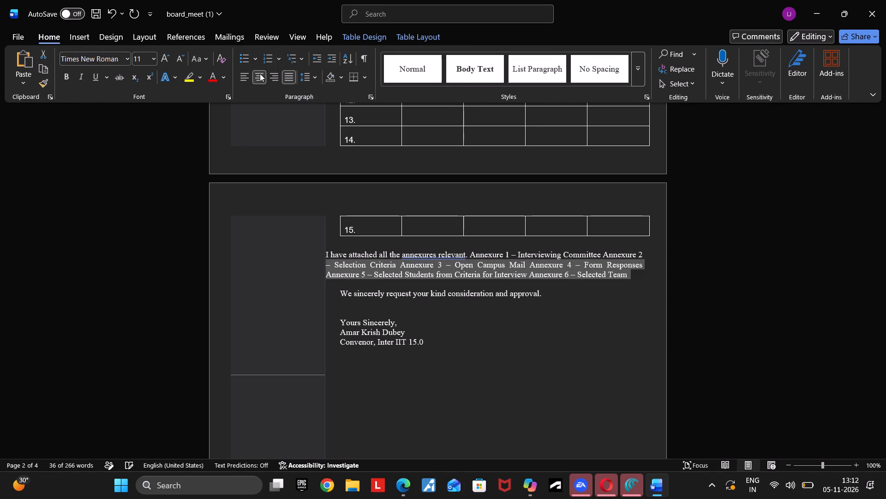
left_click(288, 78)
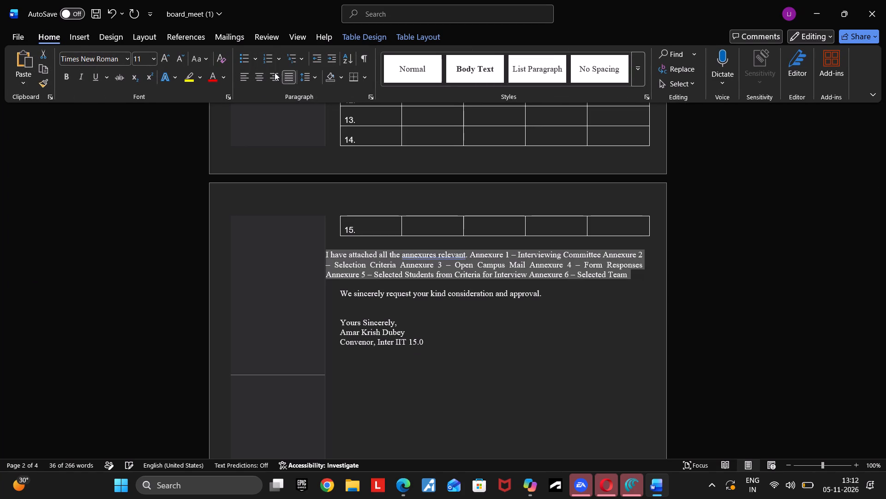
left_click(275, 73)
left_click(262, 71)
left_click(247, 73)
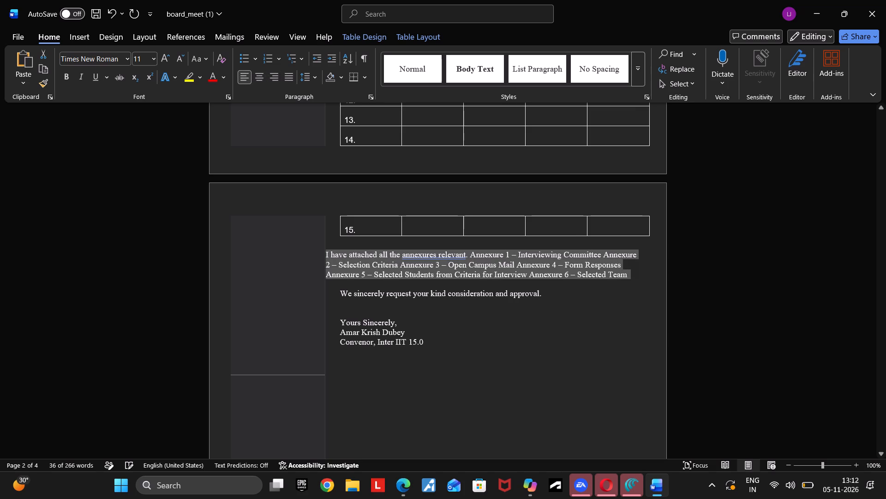
Indent the start of the "I have attached" sentence with spaces so it lines up with the table's edge.
left_click(470, 327)
scroll(470, 327, "up", 4)
scroll(470, 327, "down", 1)
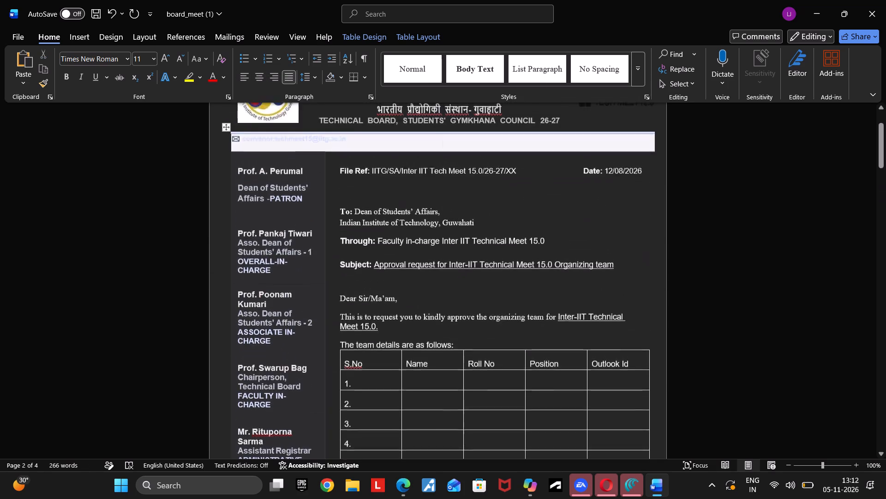
scroll(470, 327, "down", 1)
left_click(327, 215)
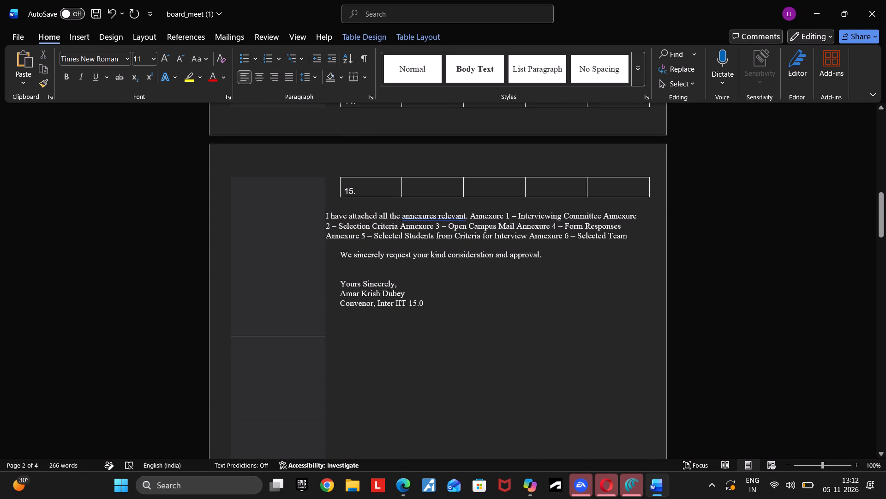
key("space")
key("space")
key("space")
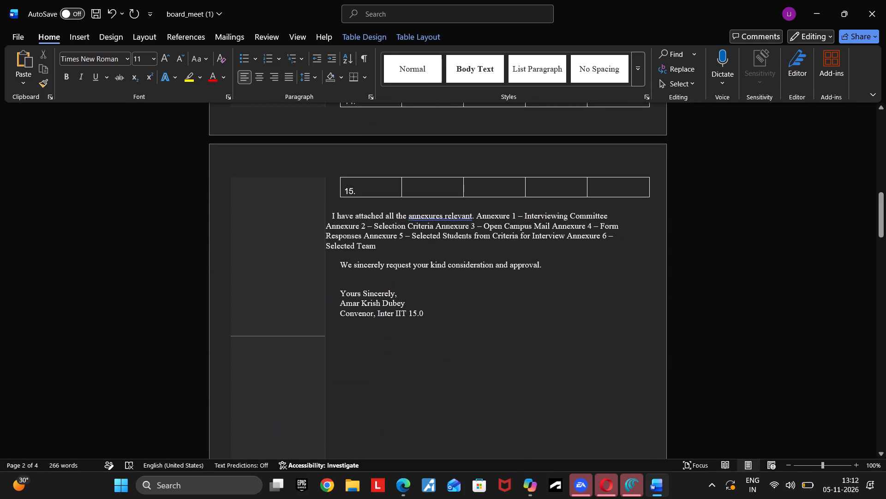
key("space")
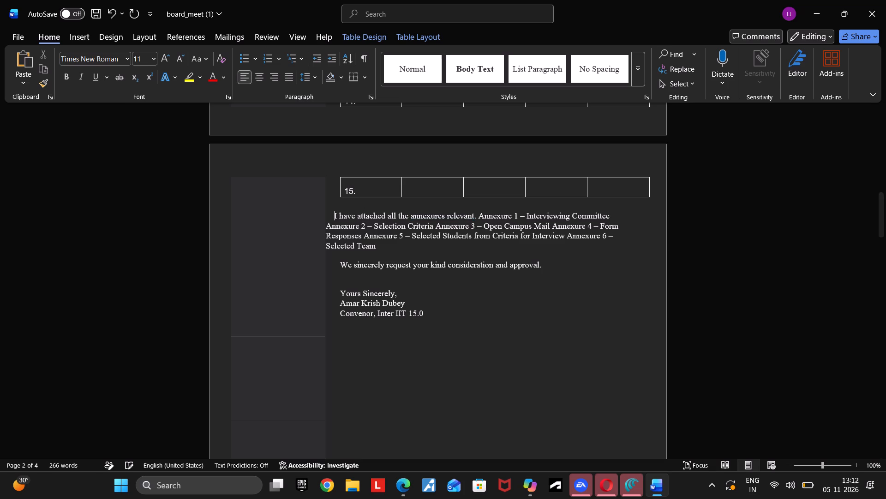
key("space")
key("space")
key("space")
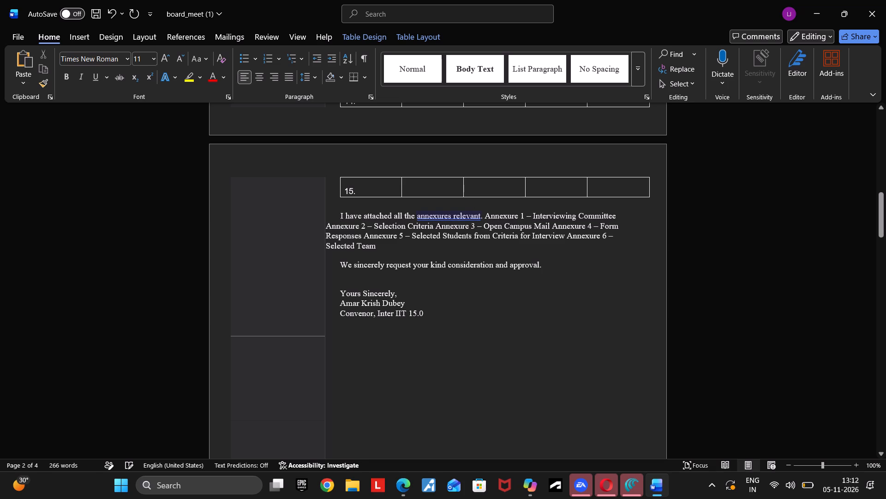
Replace the full stop after "annexures relevant" with a hyphen and move the annexure list onto a new line.
left_click(482, 218)
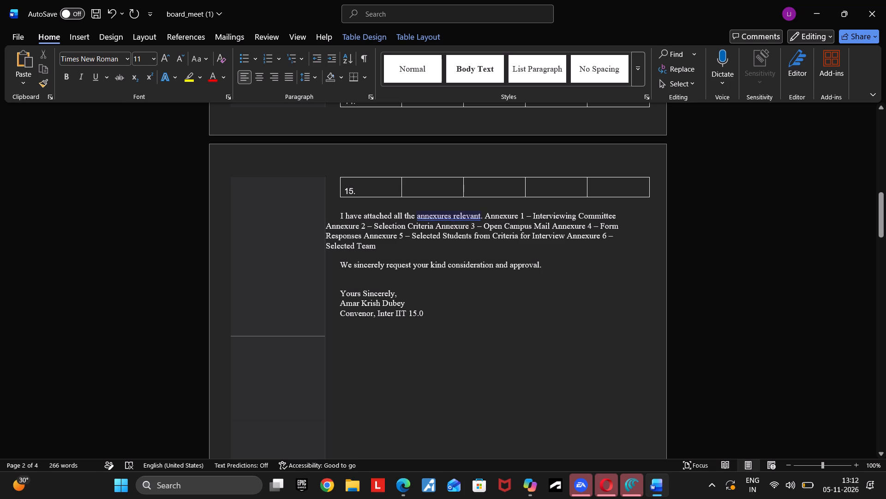
key("BackSpace")
key("minus")
key("Return")
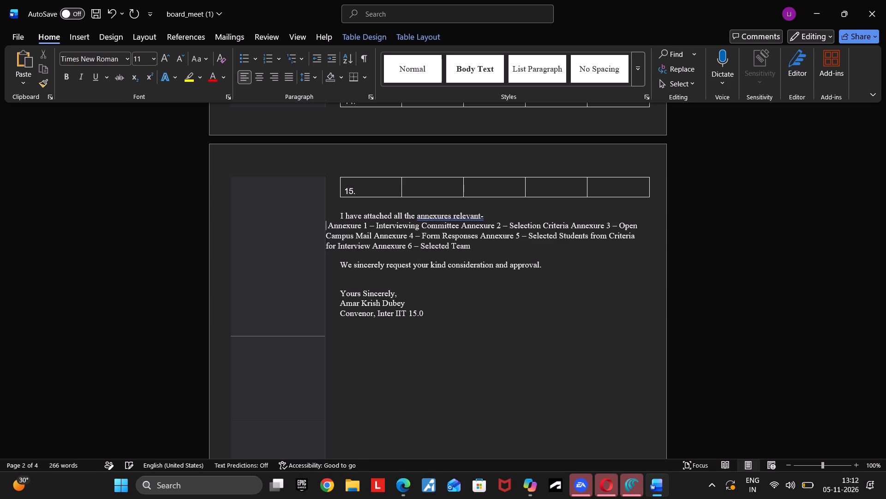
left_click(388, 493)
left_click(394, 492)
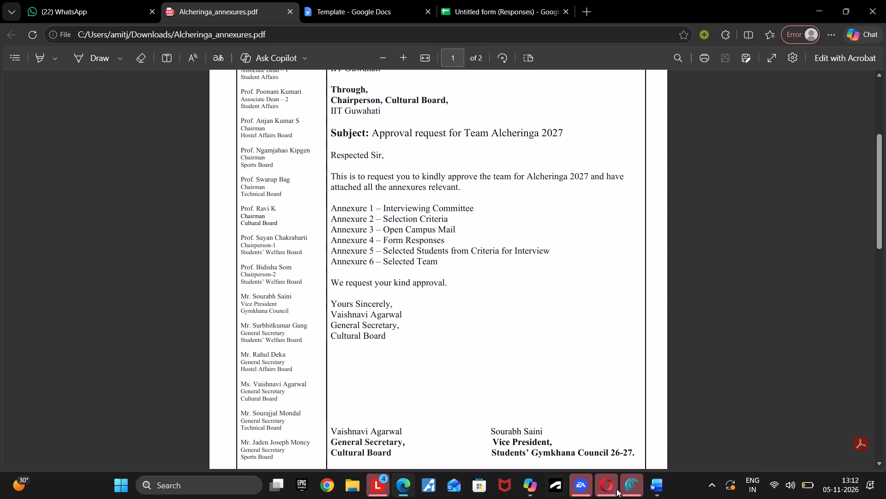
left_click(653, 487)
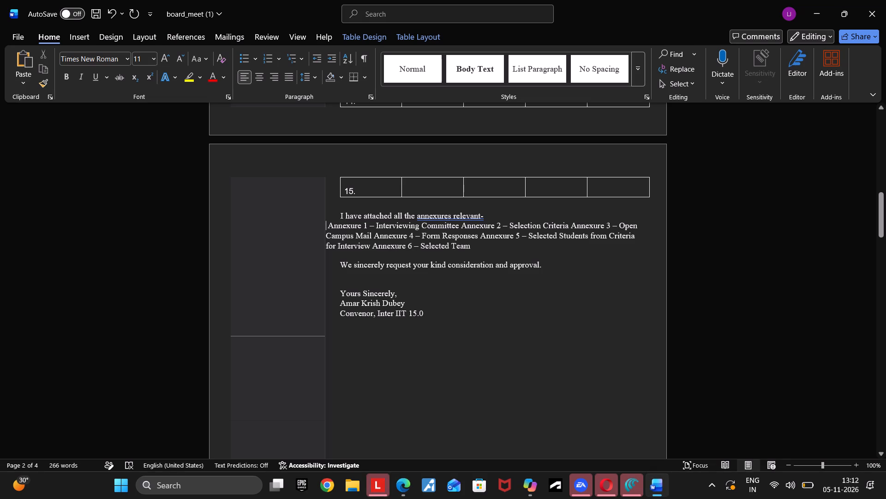
Apply the suggested grammar correction "relevant annexures." to the sentence introducing the annexures.
left_click(437, 213)
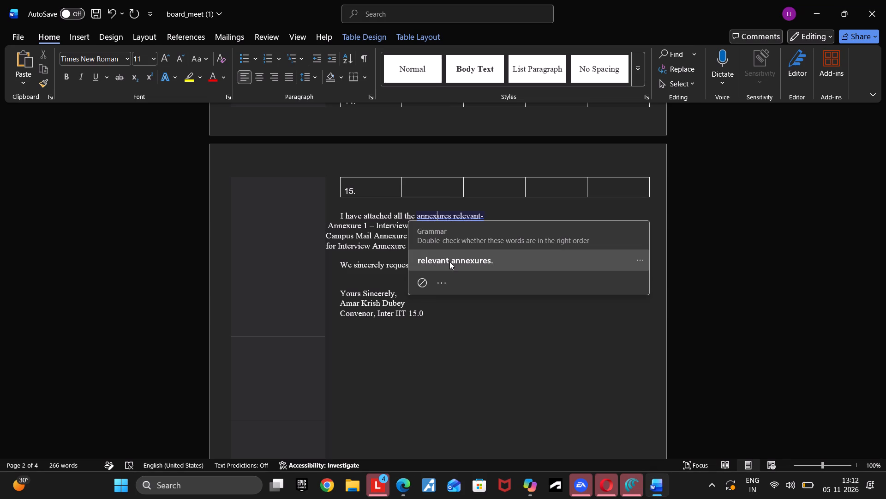
left_click(449, 262)
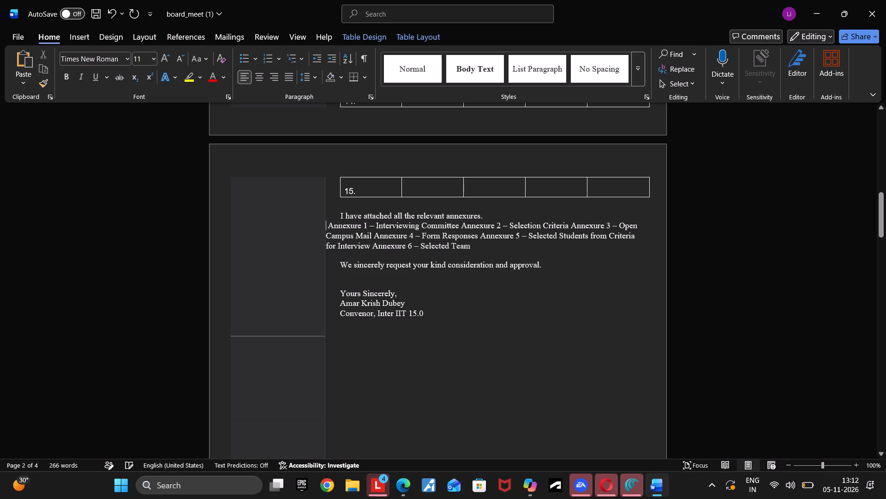
Indent the line starting with "Annexure 1" with spaces so it lines up with the sentence above.
key("space")
key("space")
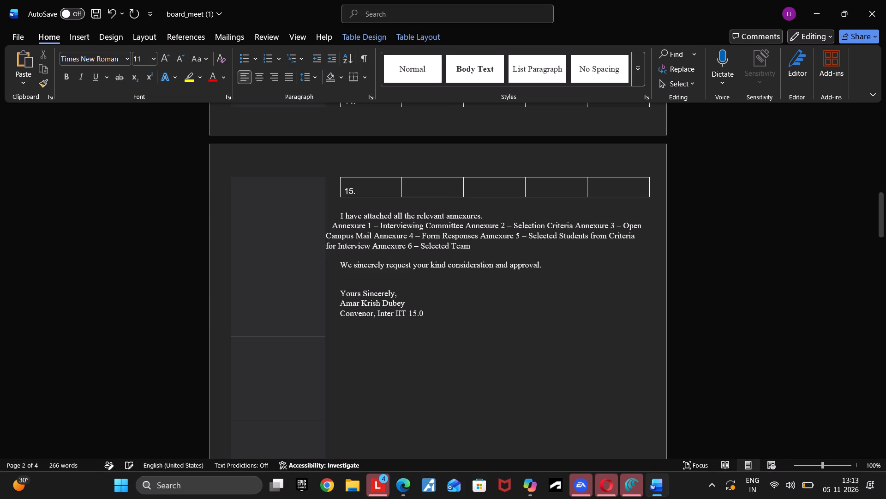
key("space")
key("space")
key("space")
key("space")
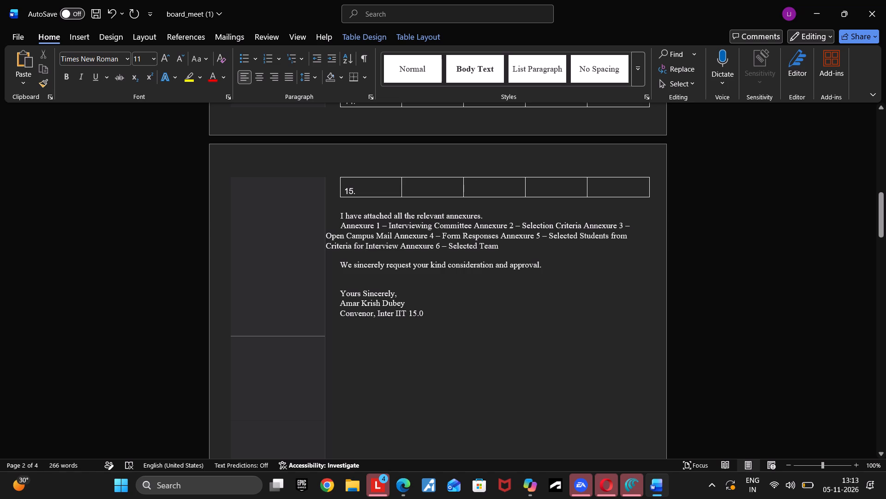
Move "Annexure 2 – Selection Criteria" onto its own line and indent it with spaces to align with Annexure 1.
left_click(473, 225)
key("Return")
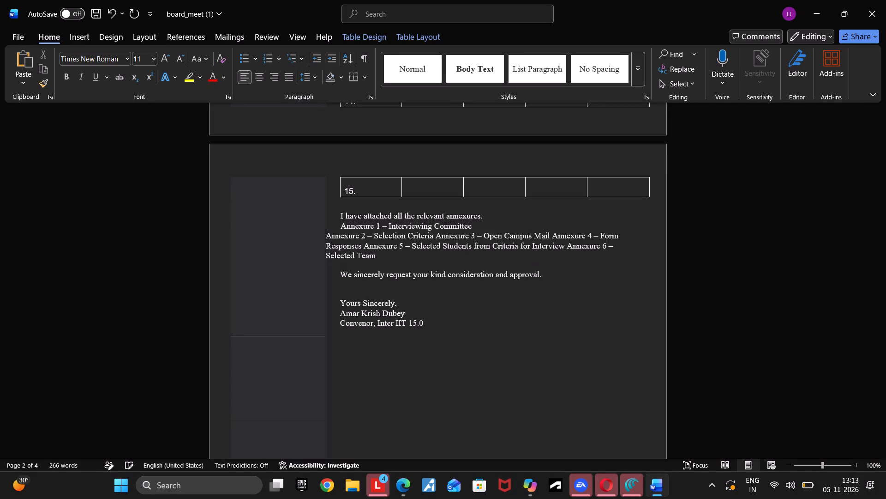
key("space")
key("space")
key("space")
key("space")
key("space")
key("space")
key("space")
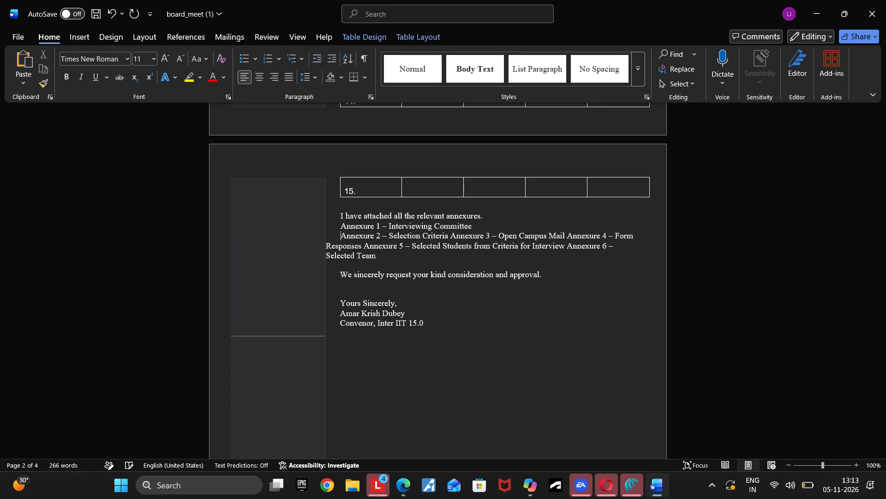
Move "Annexure 3 – Open Campus Mail" onto its own line and indent it with spaces to align with the entries above.
key("Right")
key("Right")
key("Right")
key("Right")
key("Right")
key("Right")
key("Right")
key("Right")
key("Right")
key("Right")
key("Right")
key("Right")
key("Right")
key("Right")
key("Right")
key("Right")
key("Right")
key("Right")
key("Right")
key("Right")
key("Left")
key("Left")
key("Right")
key("Return")
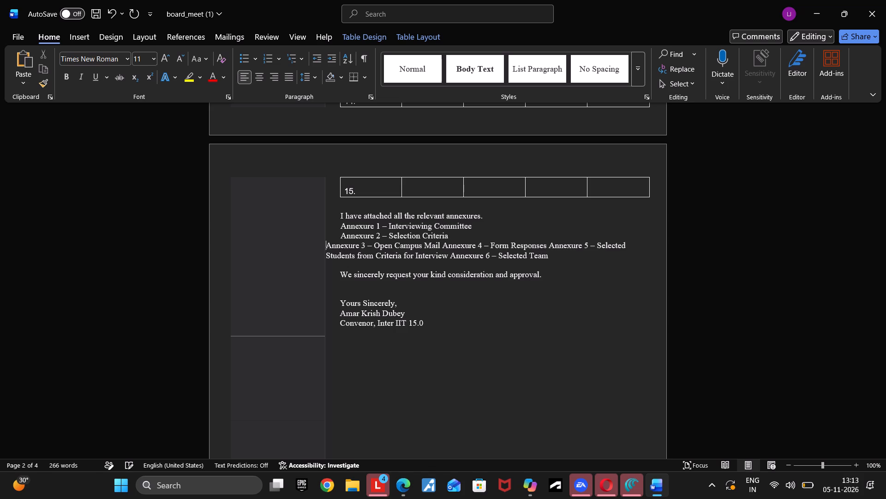
key("space")
key("space")
key("space")
key("space")
key("space")
key("space")
key("space")
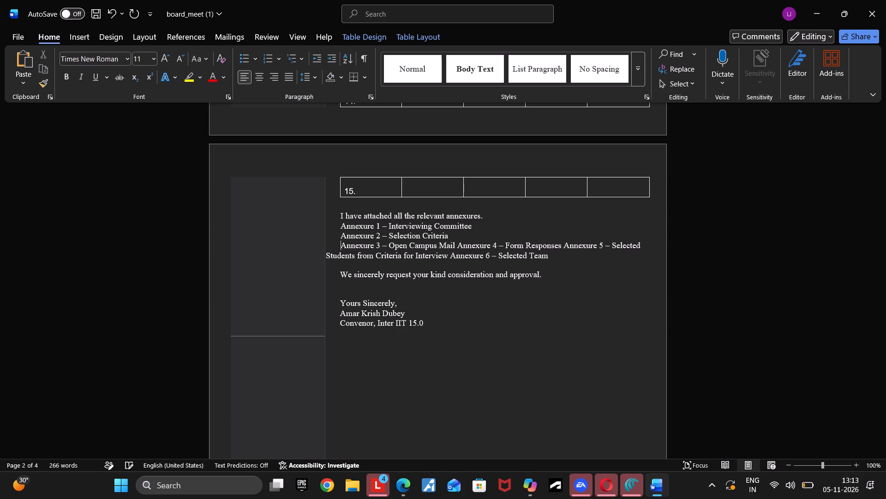
Move "Annexure 4 – Form Responses" onto its own line and indent it with spaces to align with the entries above.
key("Right")
key("Right")
key("Right")
key("Right")
key("Right")
key("Right")
key("Right")
key("Right")
key("Right")
key("Right")
key("Right")
key("Right")
key("Right")
key("Right")
key("Right")
key("Right")
key("Right")
key("Right")
key("Right")
key("Right")
key("Left")
key("space")
key("Return")
key("space")
key("space")
key("space")
key("space")
key("space")
key("space")
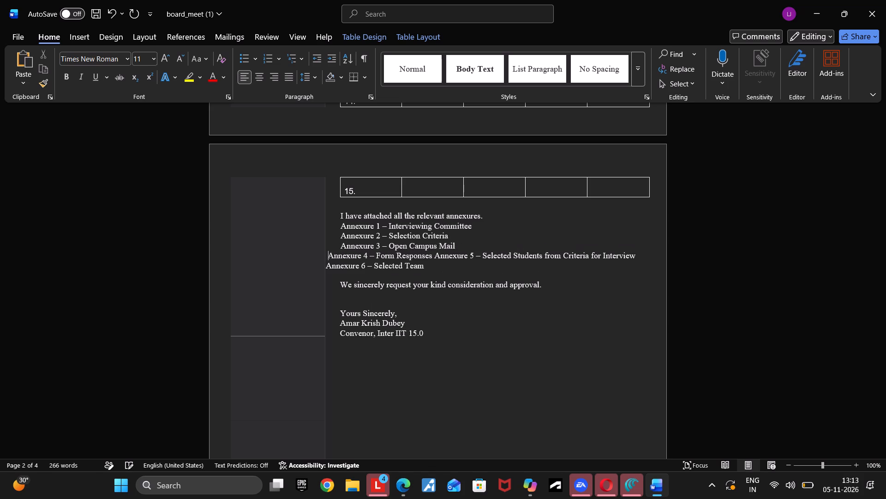
key("space")
Move "Annexure 5 – Selected Students from Criteria for Interview" onto its own line and indent it with spaces to match the list.
key("Right")
key("Right")
key("Right")
key("Right")
key("Right")
key("Right")
key("Right")
key("Right")
key("Right")
key("Right")
key("Right")
key("Right")
key("Right")
key("Right")
key("Right")
key("Right")
key("Right")
key("Right")
key("Right")
key("Right")
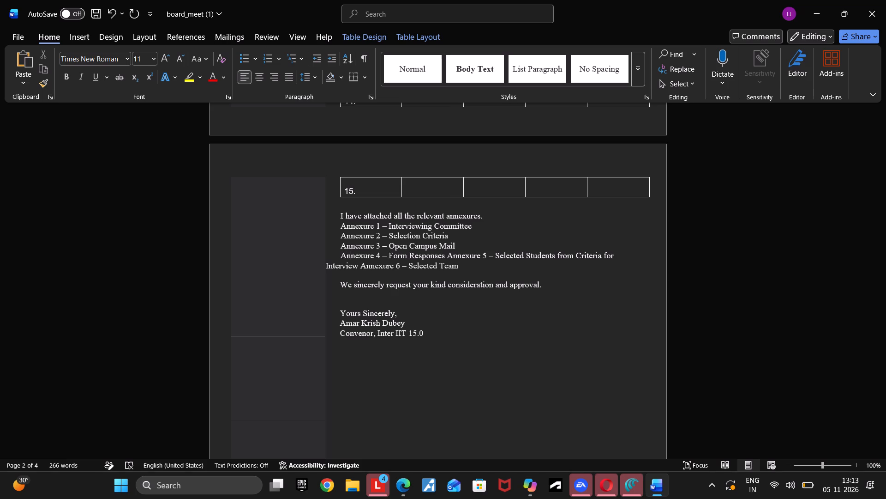
key("Left")
key("Left")
key("Left")
key("Left")
key("Right")
key("Return")
key("space")
key("space")
key("space")
key("space")
key("space")
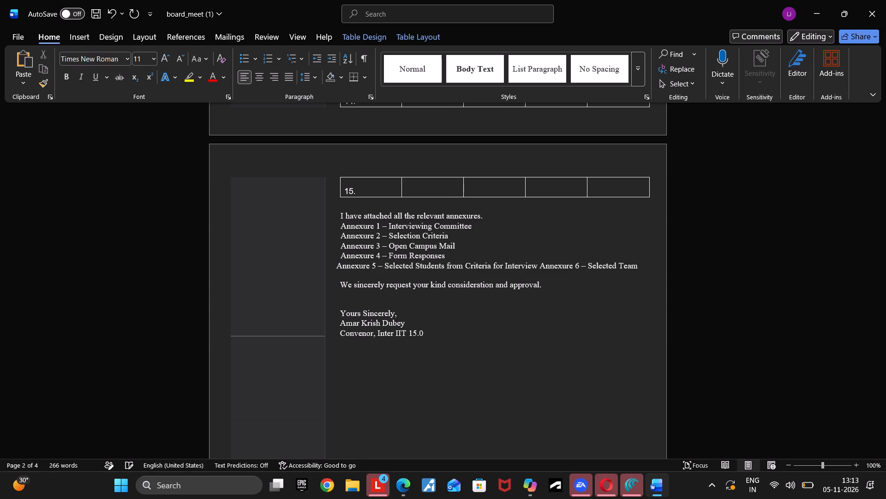
key("space")
key("space")
Move "Annexure 6 – Selected Team" onto its own line and indent it with spaces to align with the entries above.
key("Right")
key("Right")
key("Right")
key("Right")
key("Right")
key("Right")
key("Right")
key("Right")
key("Right")
key("Right")
key("Right")
key("Right")
key("Right")
key("Right")
key("Right")
key("Right")
key("Right")
key("Right")
key("Right")
key("Right")
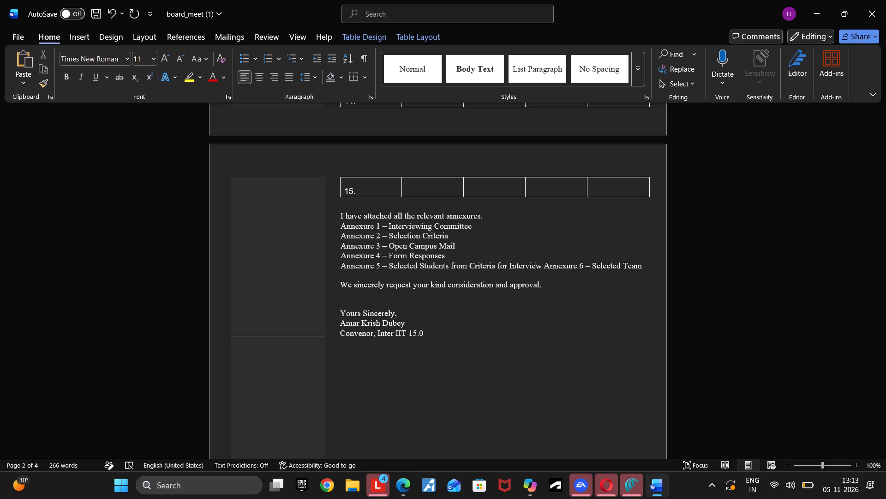
key("Right")
key("Right")
key("Return")
key("space")
key("space")
key("space")
key("space")
key("space")
key("space")
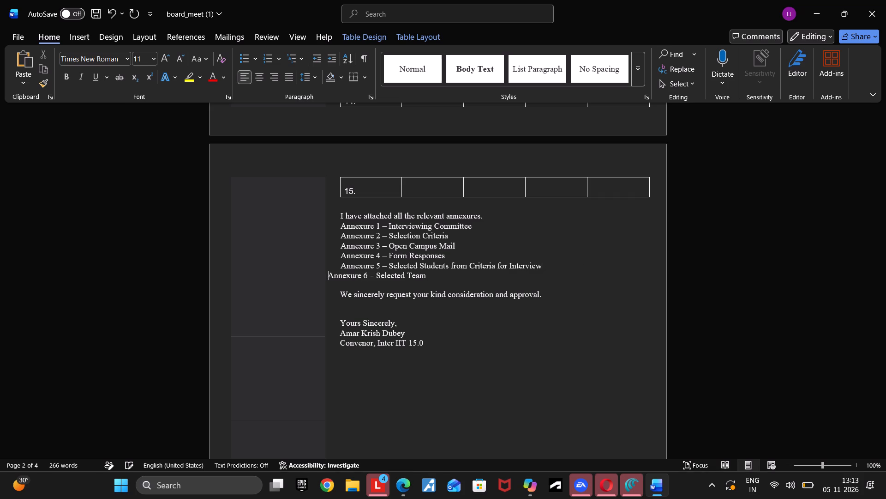
key("space")
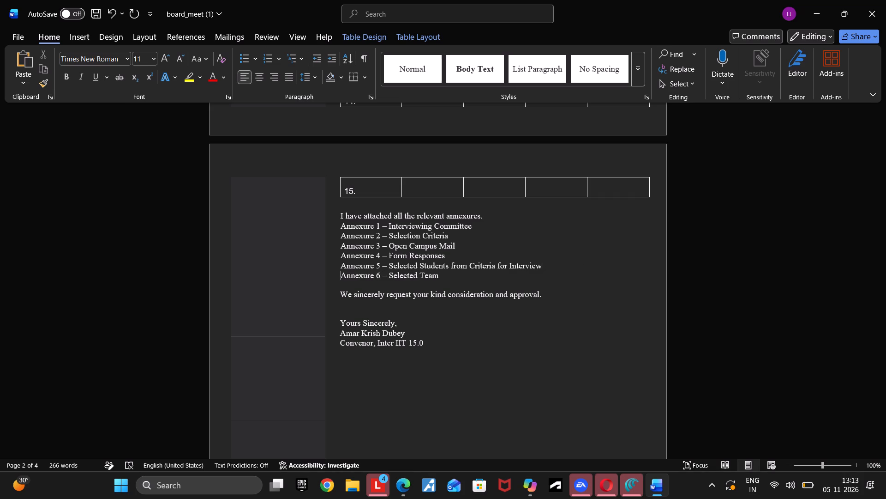
Switch to Edge to check the annexure list and closing of Alcheringa_annexures.pdf, and return to the letter in Word.
scroll(501, 346, "down", 2)
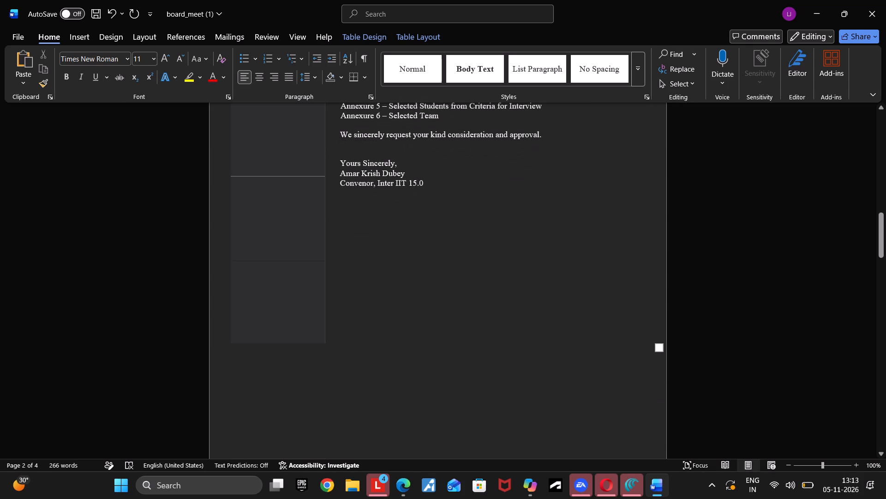
left_click(394, 484)
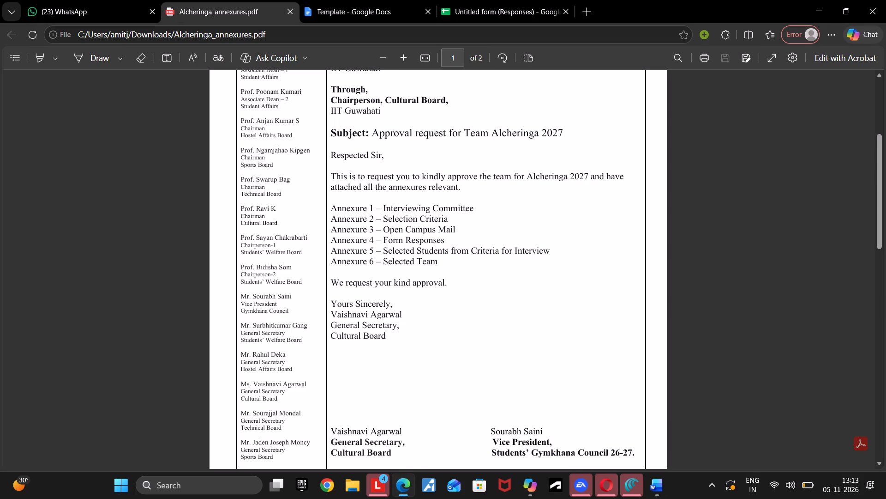
left_click(665, 486)
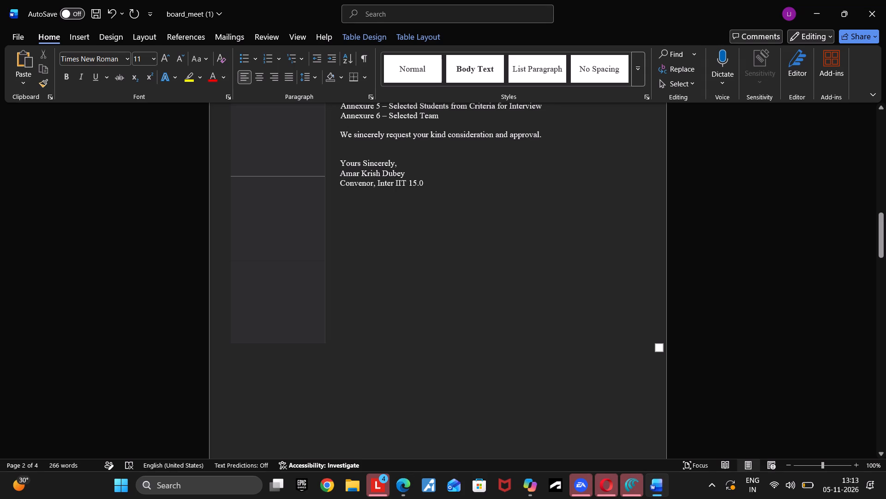
scroll(427, 220, "up", 1)
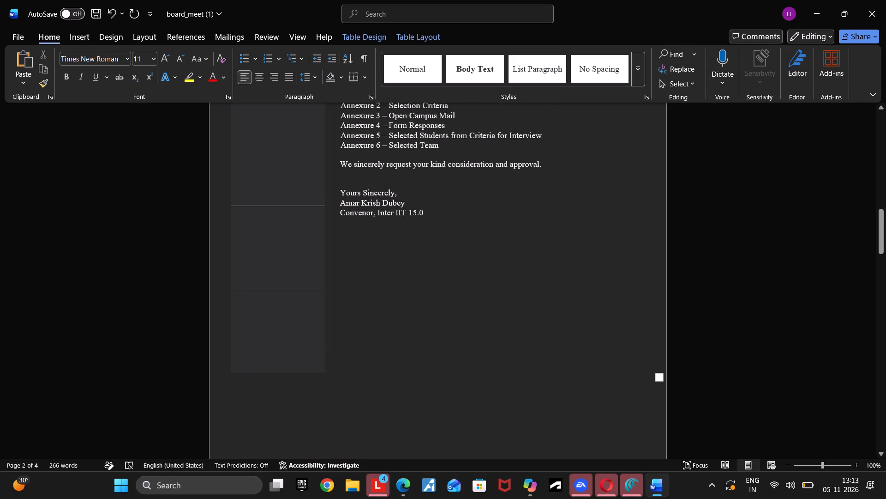
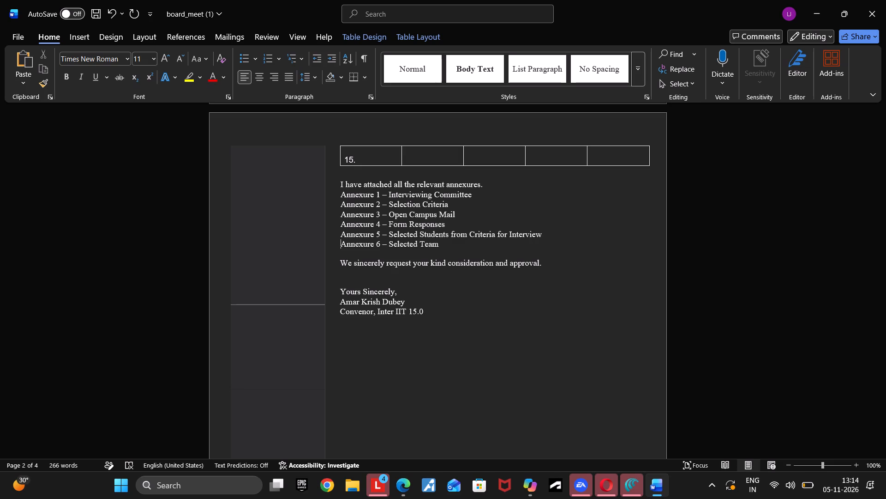
Review the letter from the subject and team table through the annexure list, the closing and the blank space after it.
scroll(394, 213, "up", 5)
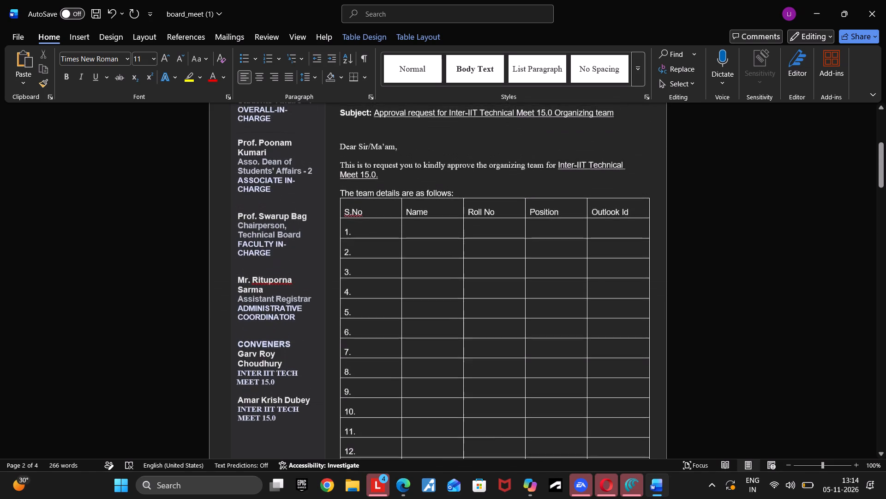
scroll(394, 213, "down", 5)
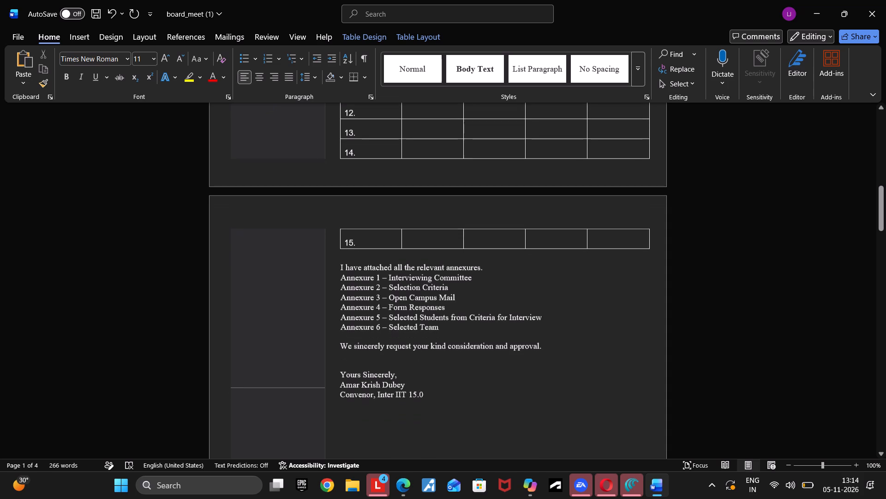
scroll(394, 213, "down", 1)
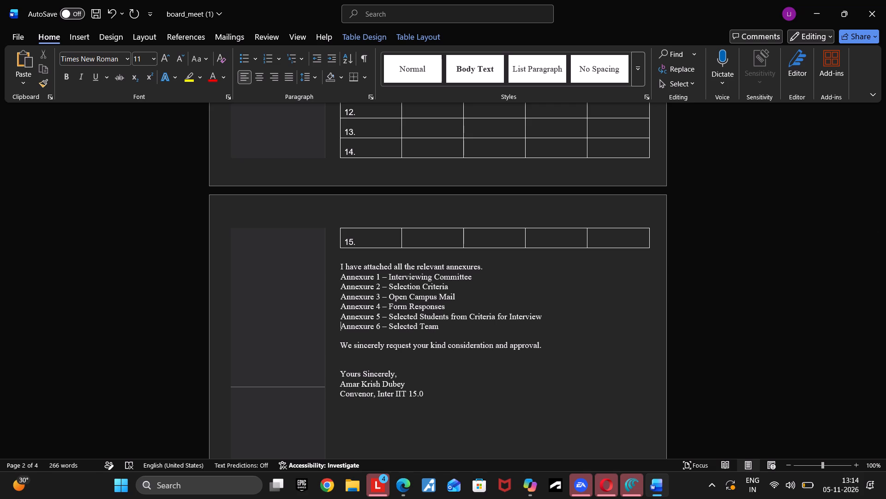
scroll(385, 273, "down", 1)
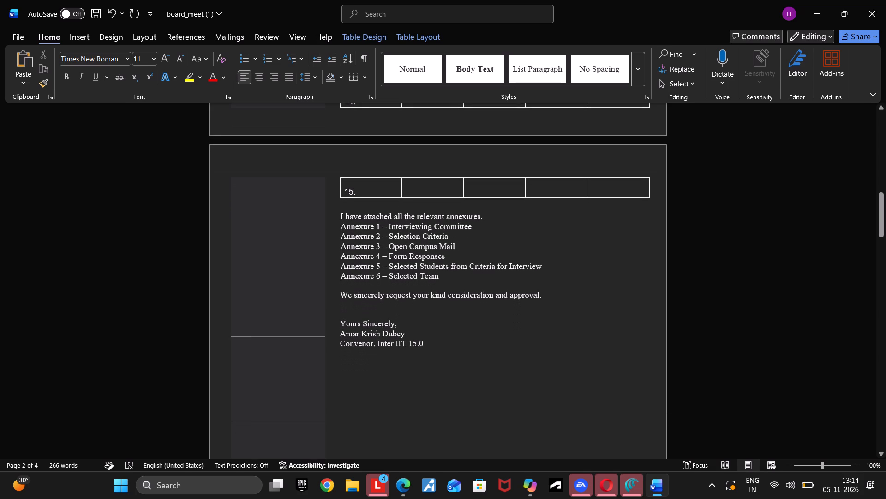
left_click(341, 296)
scroll(341, 296, "down", 1)
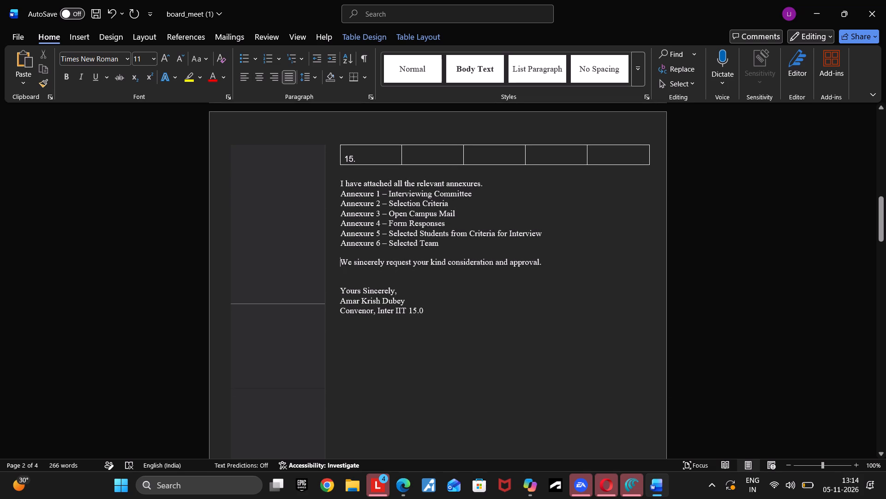
scroll(341, 296, "left", 1)
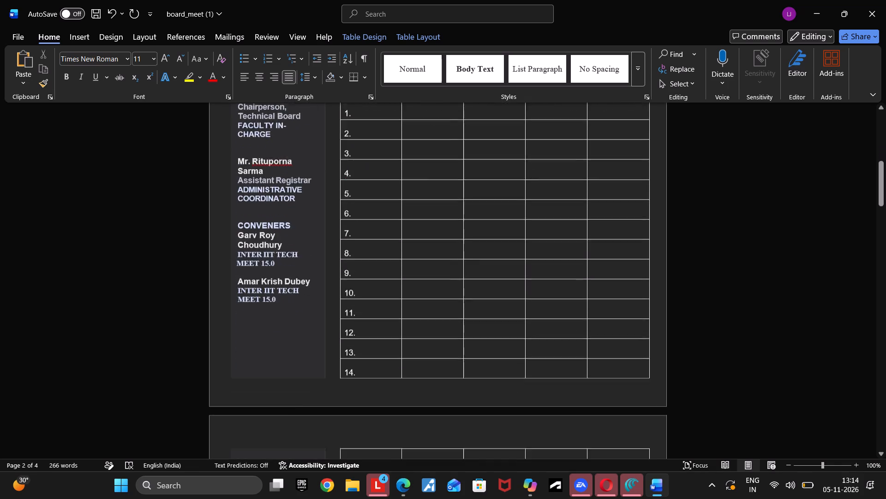
scroll(341, 296, "left", 1)
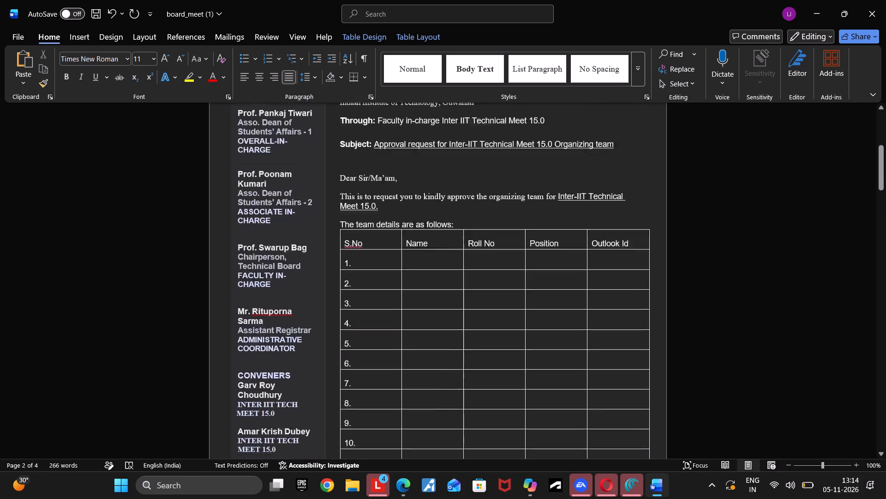
scroll(341, 296, "left", 1)
scroll(341, 296, "down", 4)
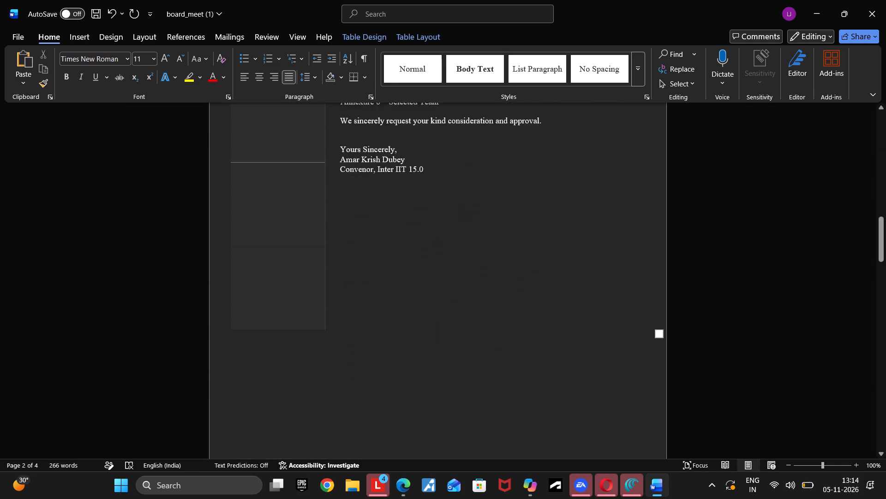
scroll(341, 296, "down", 5)
scroll(341, 296, "up", 1)
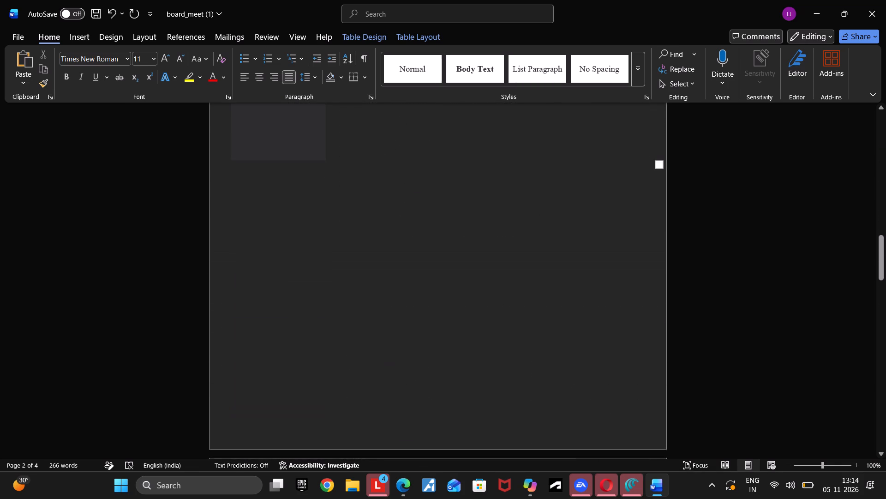
scroll(341, 296, "up", 1)
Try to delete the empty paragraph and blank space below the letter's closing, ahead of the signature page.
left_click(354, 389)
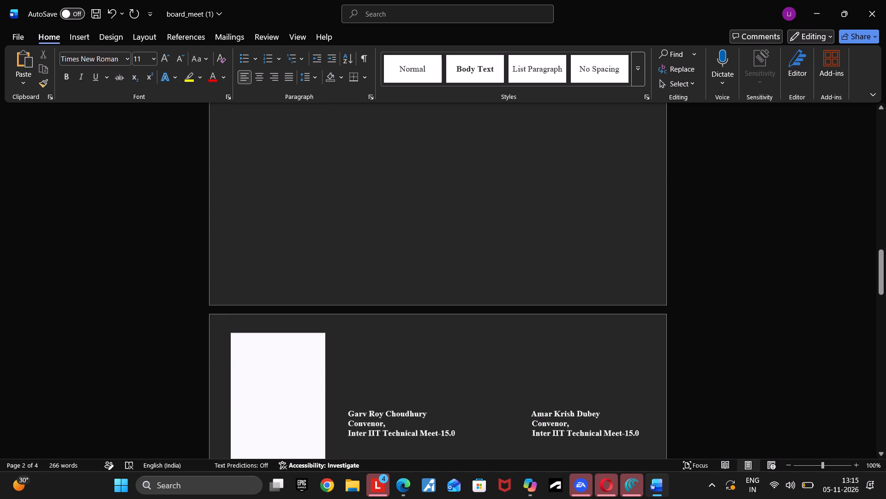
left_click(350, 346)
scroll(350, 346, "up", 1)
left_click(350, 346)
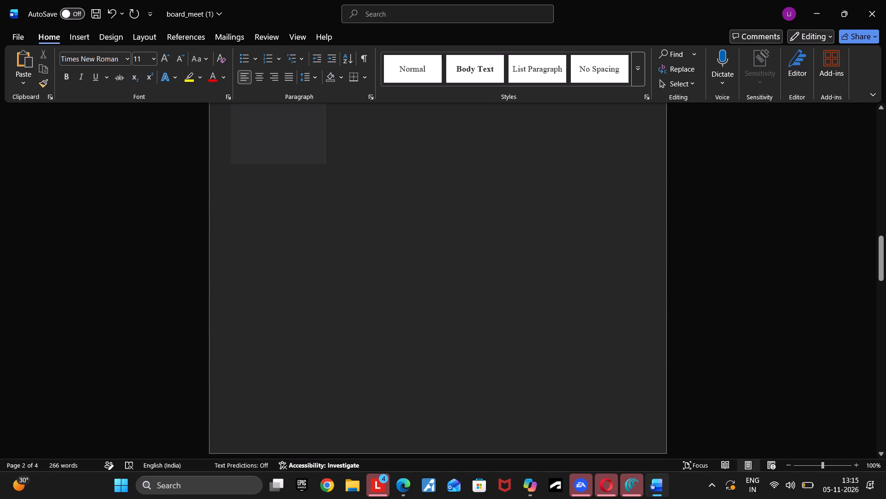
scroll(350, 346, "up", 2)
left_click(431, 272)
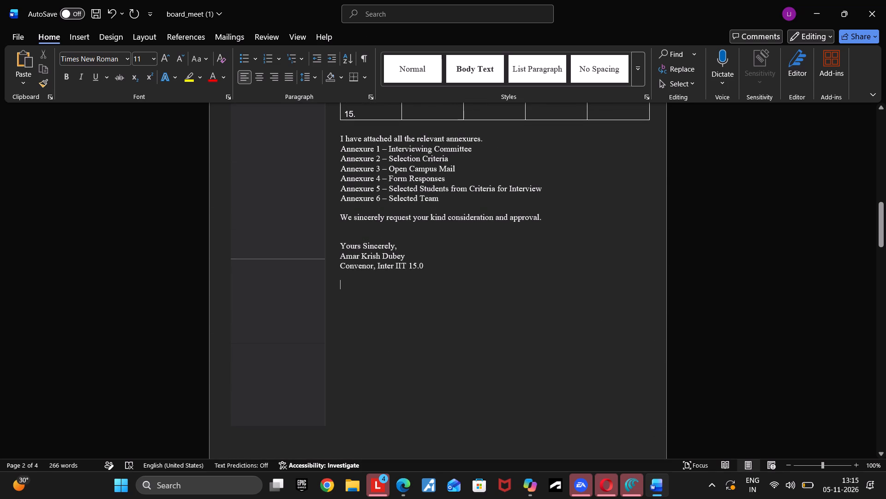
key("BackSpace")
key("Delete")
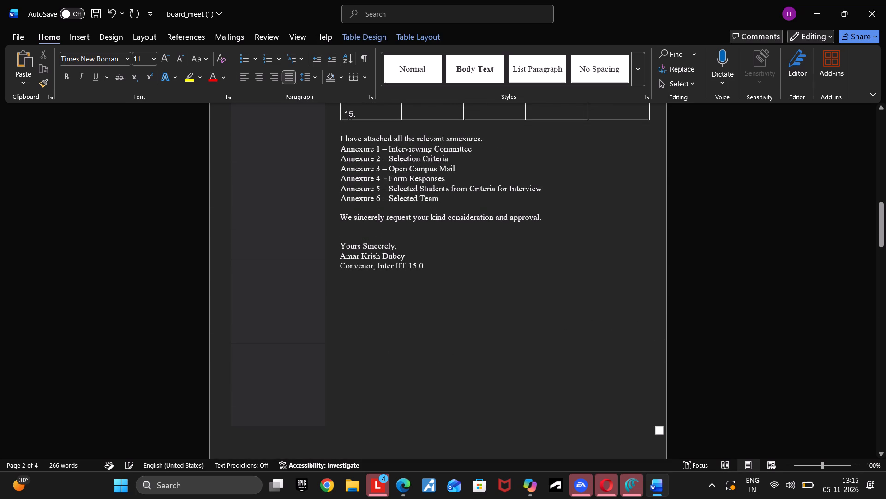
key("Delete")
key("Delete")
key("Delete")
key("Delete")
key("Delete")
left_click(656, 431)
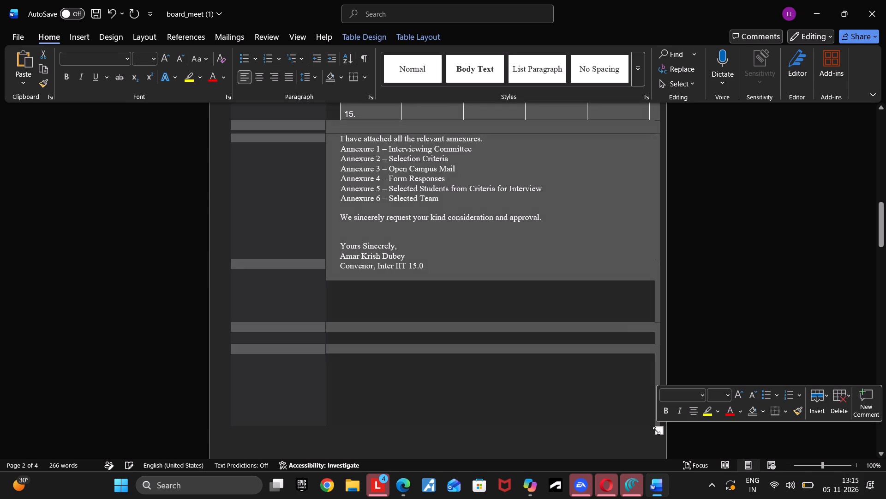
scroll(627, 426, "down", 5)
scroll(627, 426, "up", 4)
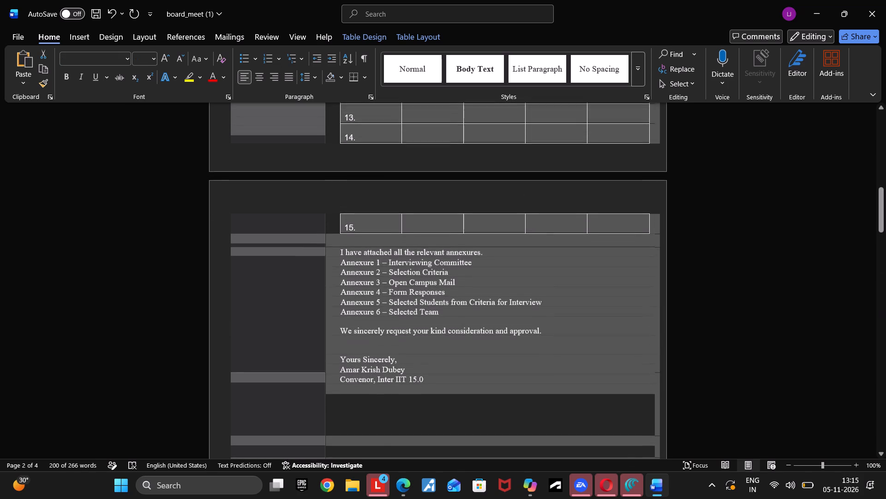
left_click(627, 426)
Delete the title "Associate Dean of Student Affairs 1" from the last row of the signature page.
scroll(627, 426, "down", 7)
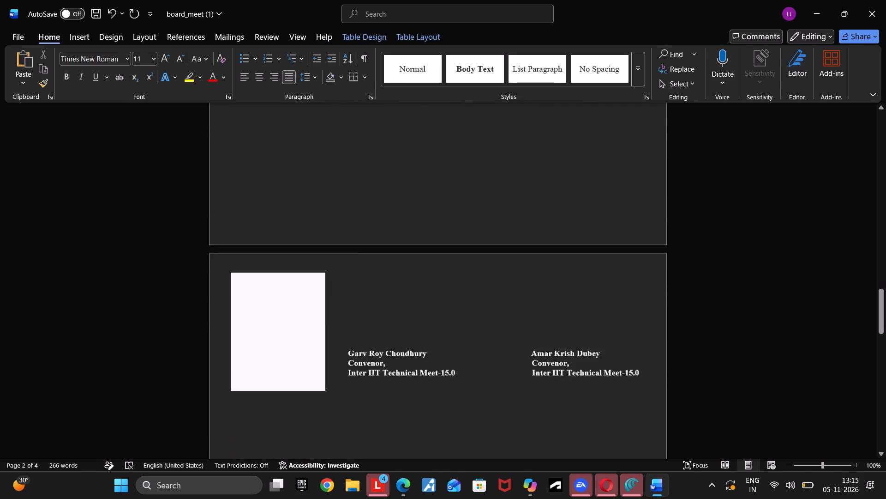
scroll(627, 426, "down", 2)
scroll(627, 426, "up", 1)
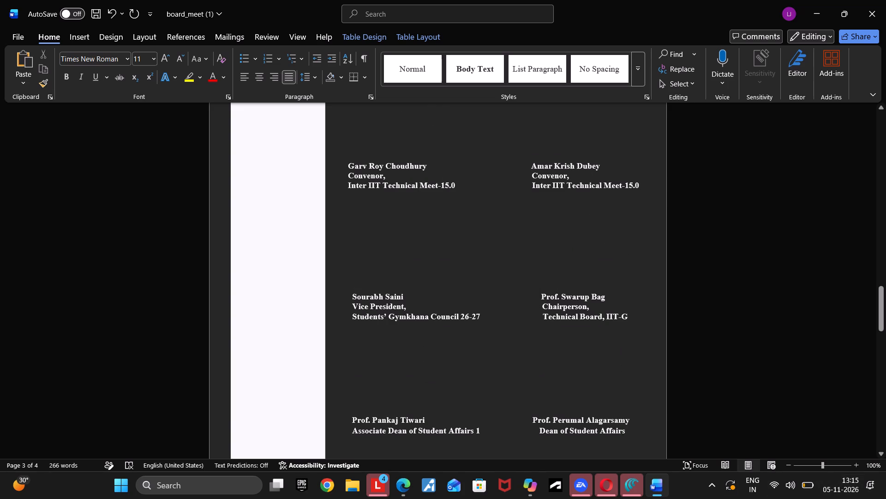
scroll(580, 340, "down", 1)
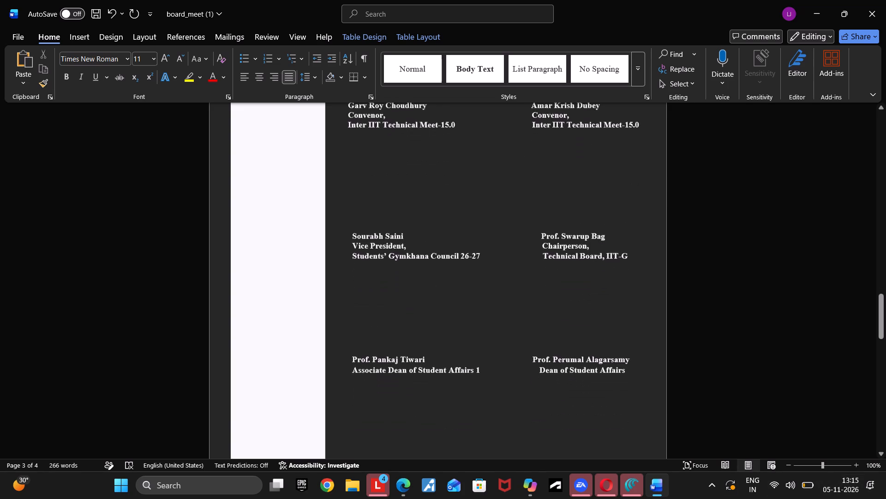
scroll(580, 340, "down", 1)
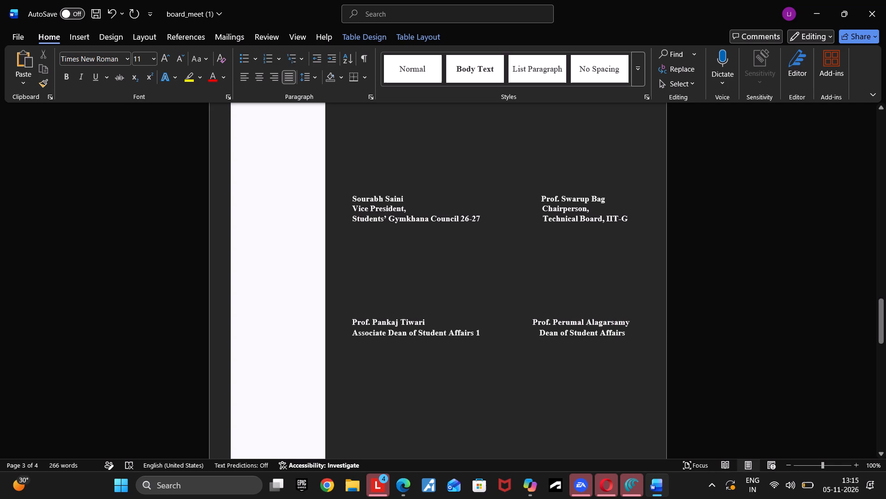
left_click_drag(480, 334, 363, 319)
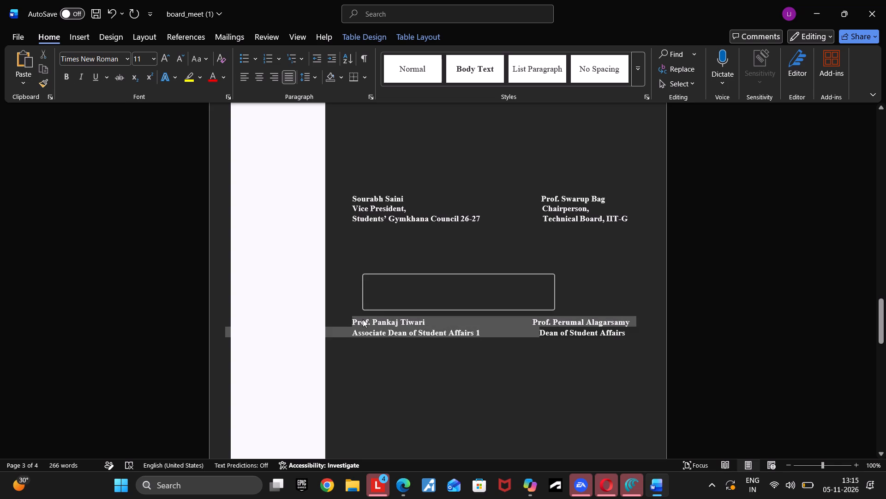
left_click(363, 319)
left_click_drag(353, 322, 404, 341)
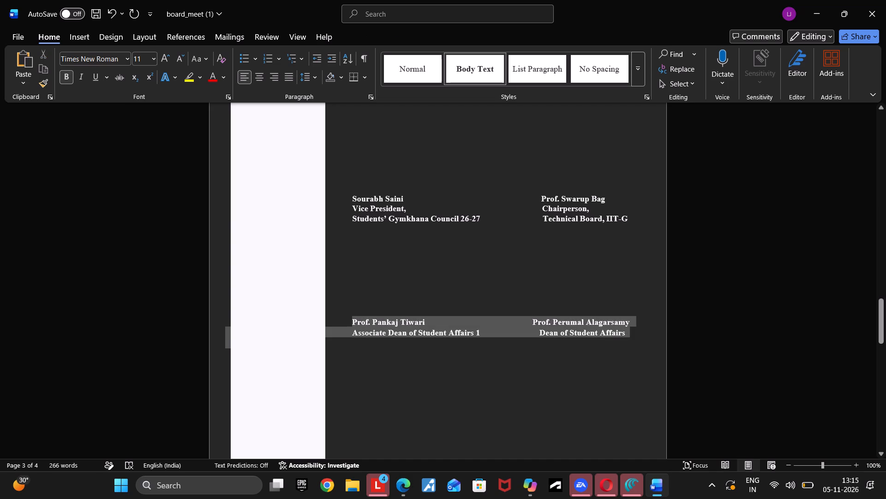
left_click_drag(404, 341, 482, 333)
left_click(482, 333)
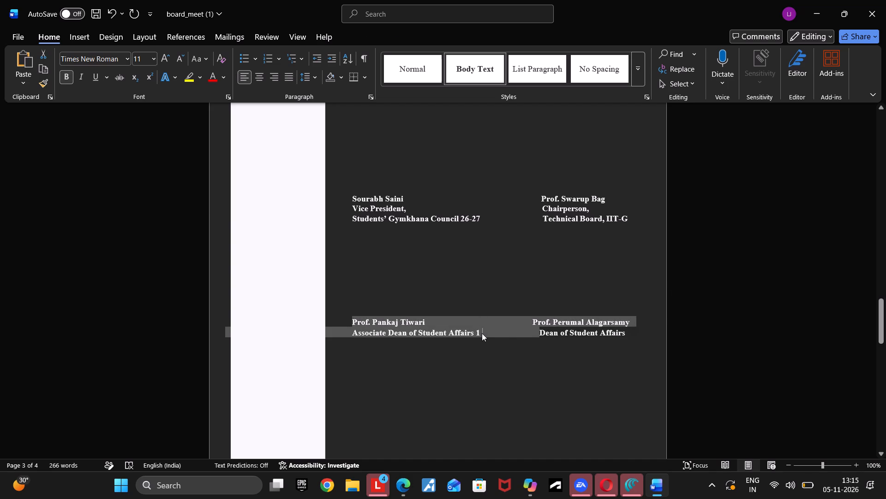
key("BackSpace")
key("BackSpace")
key("BackSpace")
key("BackSpace")
key("BackSpace")
key("BackSpace")
key("BackSpace")
key("BackSpace")
key("BackSpace")
key("BackSpace")
key("BackSpace")
key("BackSpace")
key("BackSpace")
key("BackSpace")
key("BackSpace")
key("BackSpace")
key("BackSpace")
key("BackSpace")
key("BackSpace")
key("BackSpace")
key("BackSpace")
key("BackSpace")
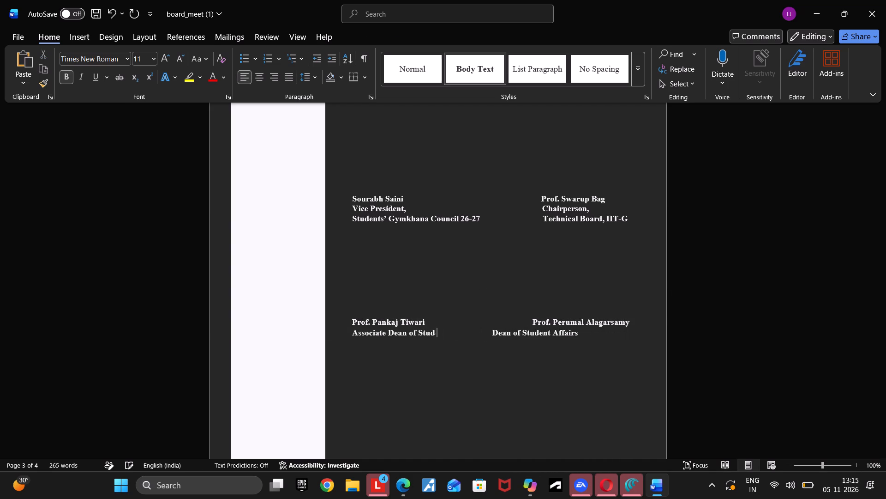
key("BackSpace")
key("BackSpace")
key("BackSpace")
key("BackSpace")
key("BackSpace")
key("BackSpace")
key("BackSpace")
key("BackSpace")
key("BackSpace")
key("BackSpace")
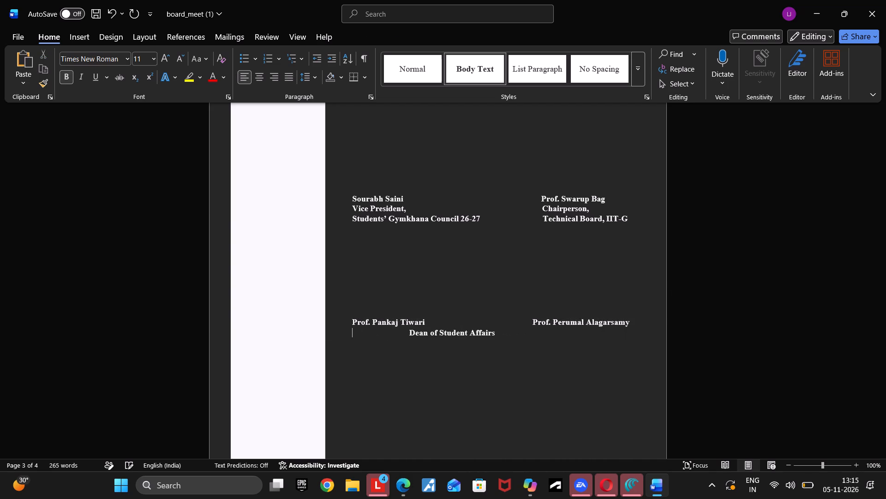
Delete the Associate Dean's name and the spaces after it, bringing the Dean's name to the start of the line.
key("Up")
key("Delete")
key("Delete")
key("Delete")
key("Delete")
key("Delete")
key("Delete")
key("Delete")
key("Delete")
key("Delete")
key("Delete")
key("Delete")
key("Delete")
key("Delete")
key("Delete")
key("Delete")
key("Delete")
key("Delete")
key("Delete")
key("Delete")
key("Delete")
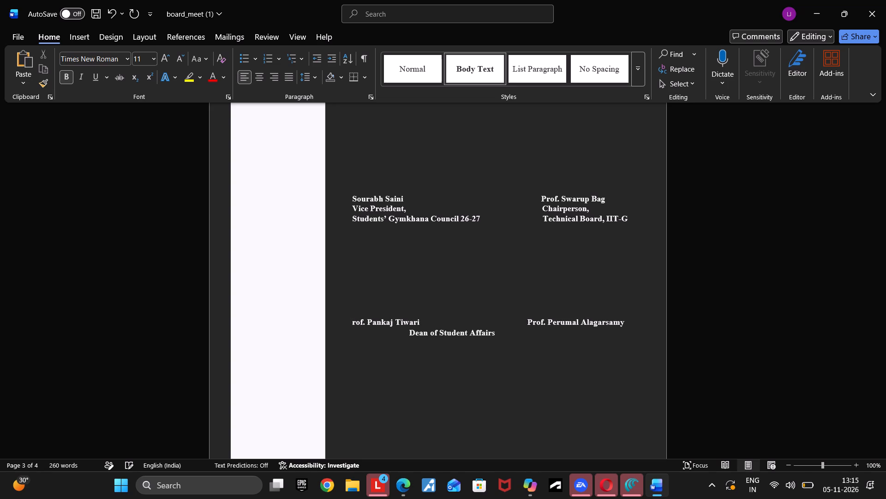
key("Delete")
key("Delete")
key("Delete")
key("Delete")
key("Delete")
key("Delete")
key("Delete")
key("Delete")
key("Delete")
key("Delete")
key("Delete")
key("Delete")
key("Delete")
key("Delete")
key("Delete")
key("Delete")
key("Delete")
key("Delete")
key("Delete")
key("Delete")
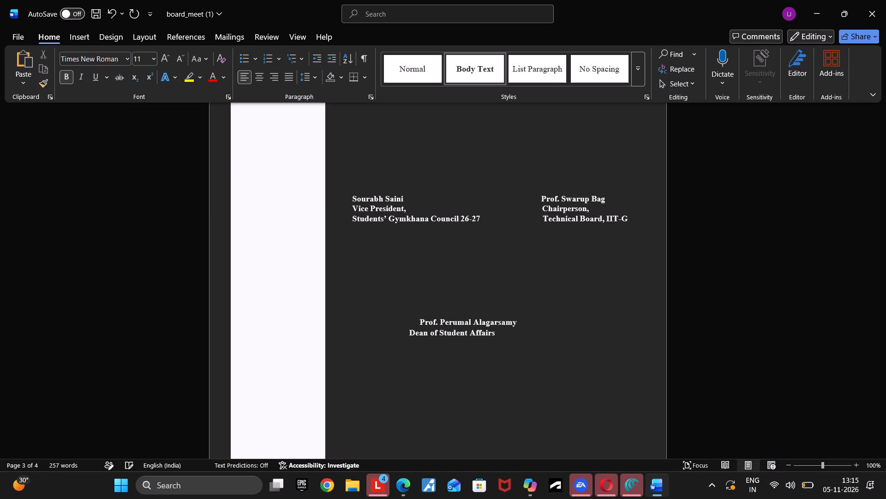
key("Delete")
key("Delete")
key("Delete")
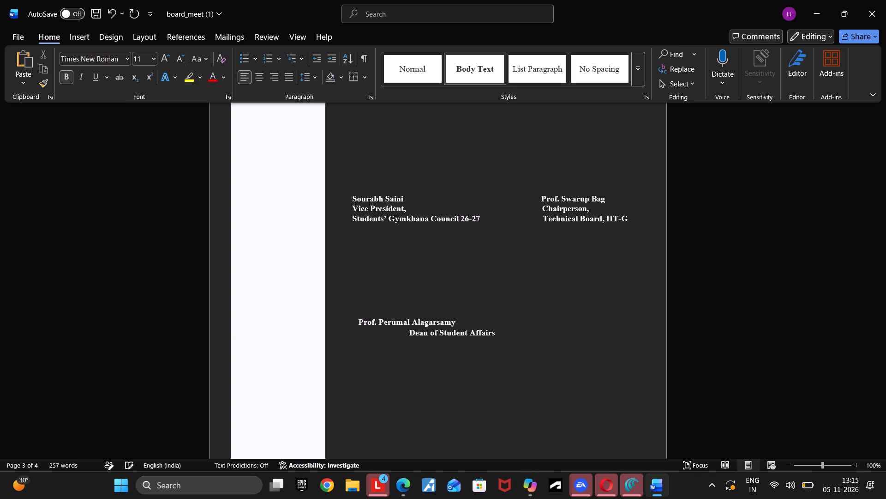
key("Delete")
key("Delete")
key("Delete")
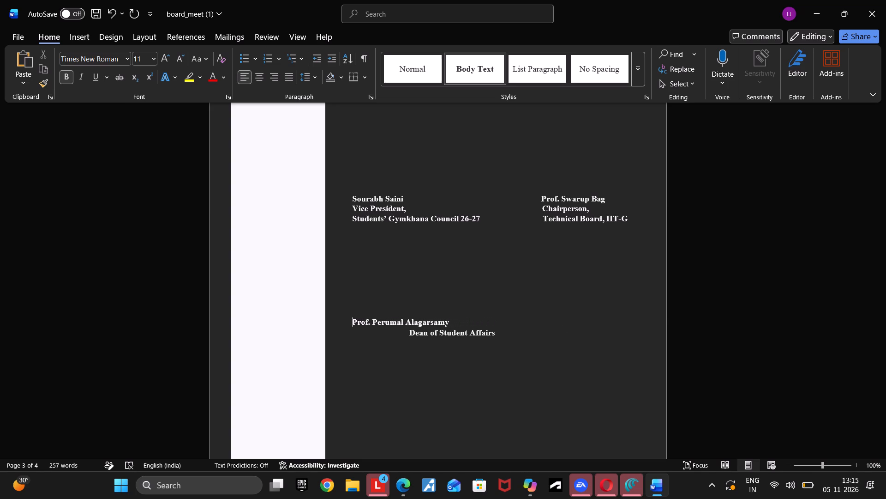
Remove the extra spaces before "Dean of Student Affairs" so the title sits centred beneath the Dean's name.
key("Down")
key("Delete")
key("Delete")
key("Delete")
key("Delete")
key("Delete")
key("Delete")
key("Delete")
key("Delete")
key("Delete")
key("Delete")
key("Delete")
key("Delete")
key("Delete")
key("Delete")
key("Delete")
key("Delete")
key("Delete")
key("Delete")
key("Delete")
key("Delete")
key("Delete")
key("Delete")
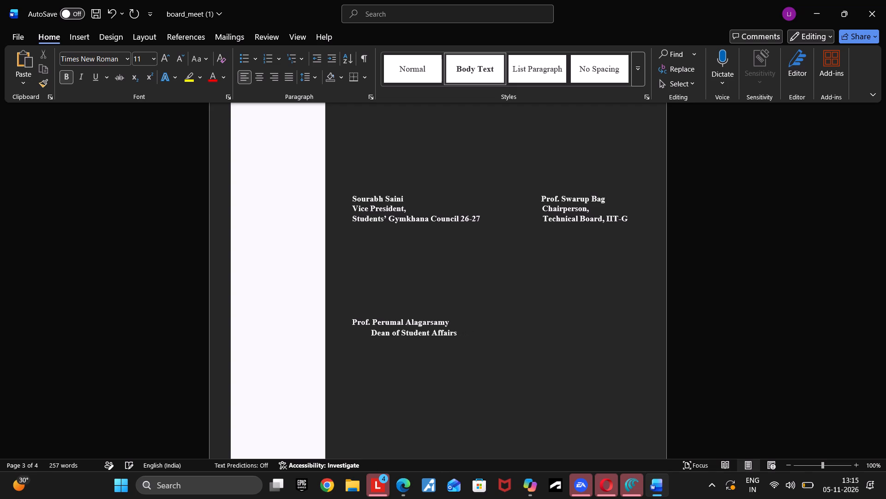
key("Delete")
key("Delete")
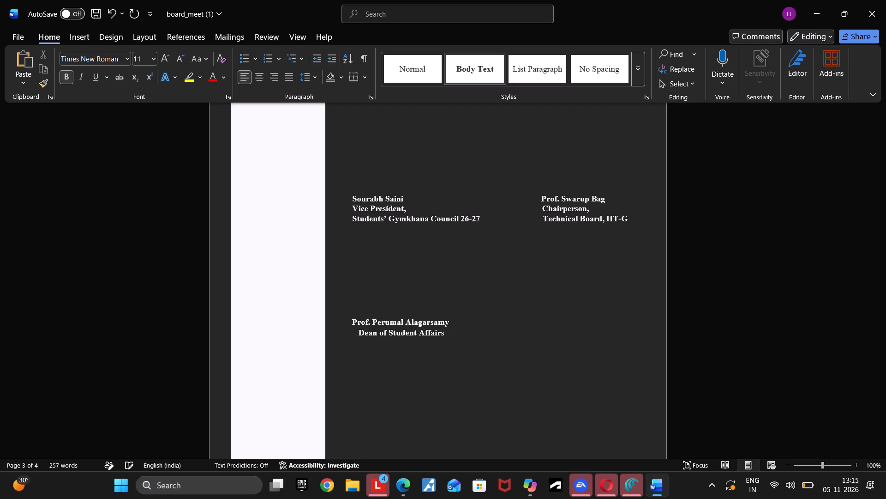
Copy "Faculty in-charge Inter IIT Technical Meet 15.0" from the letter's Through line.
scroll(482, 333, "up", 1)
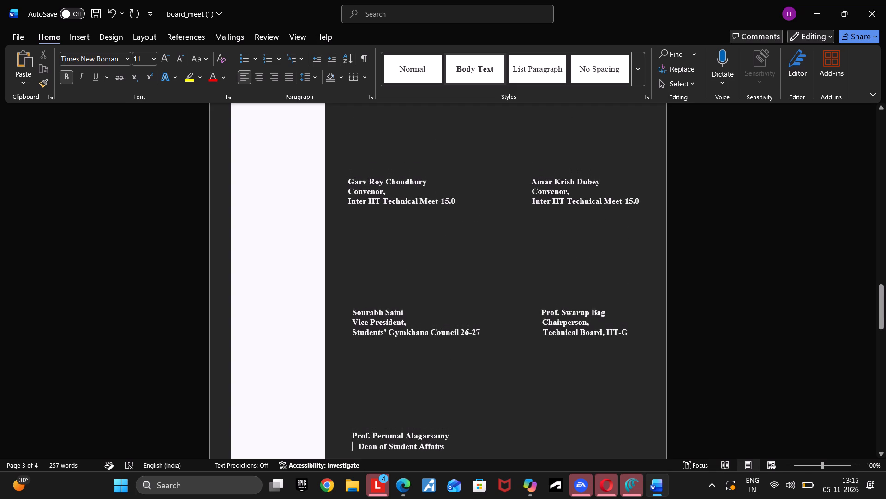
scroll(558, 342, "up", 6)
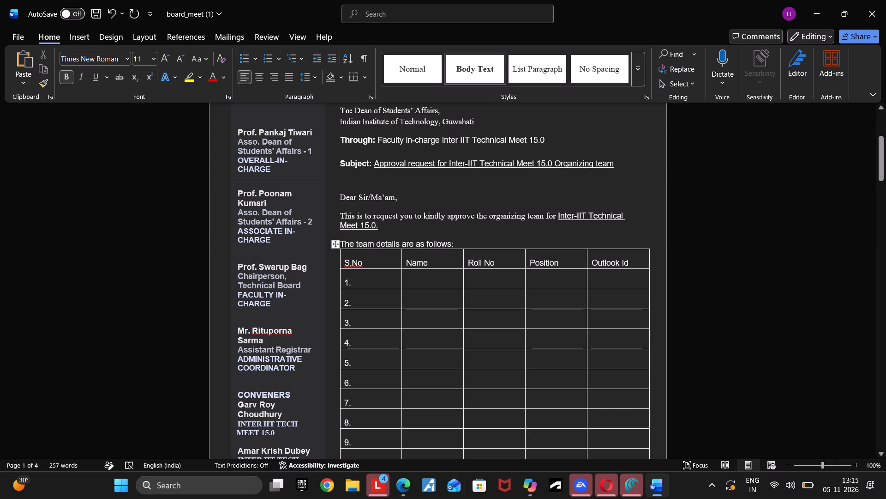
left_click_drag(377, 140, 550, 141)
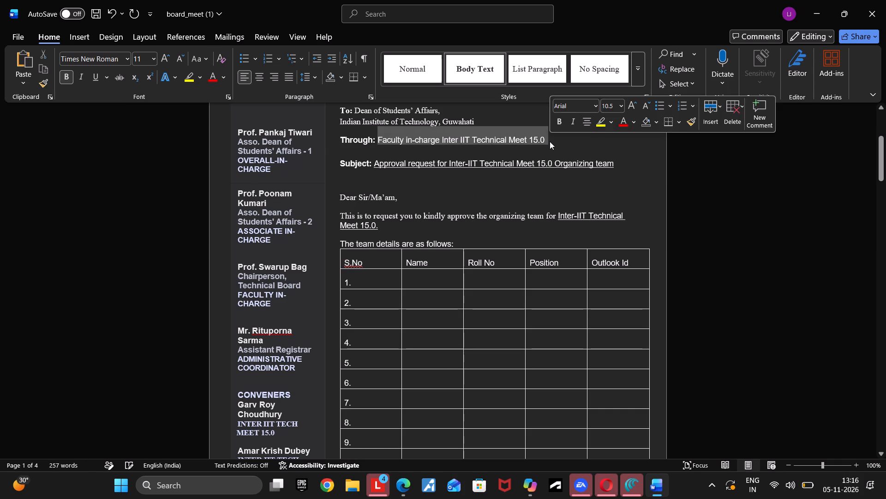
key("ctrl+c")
Delete the title "Chairperson," beneath the professor's name beside the Vice President on the signature page.
scroll(550, 141, "down", 6)
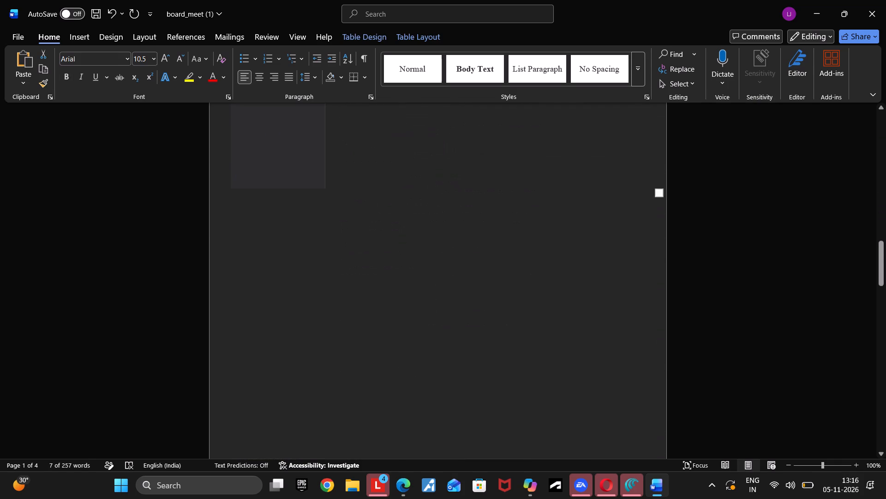
scroll(550, 141, "down", 3)
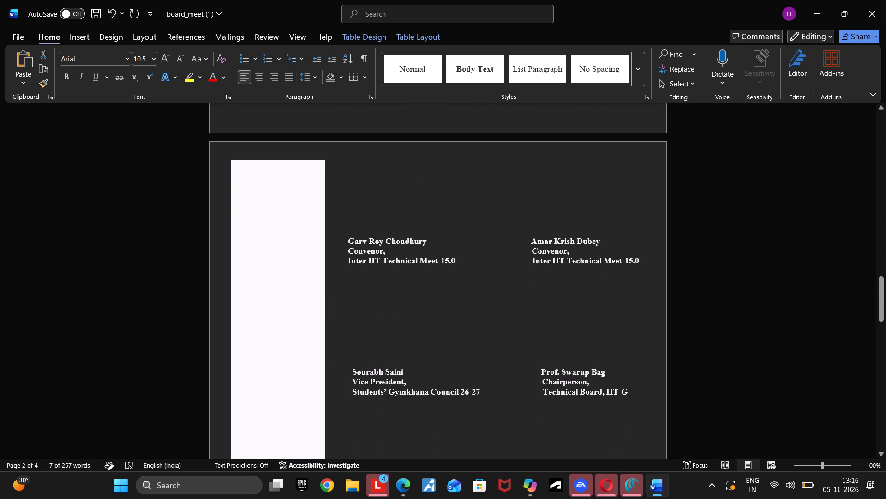
left_click_drag(543, 381, 625, 396)
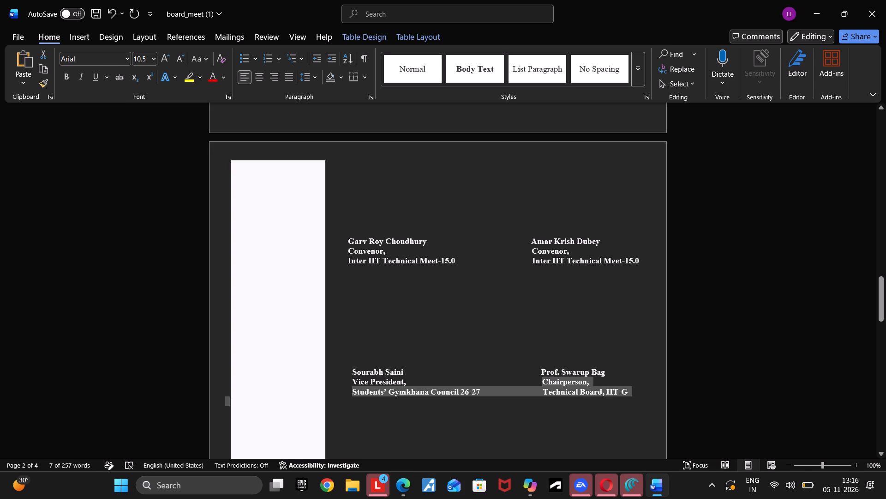
left_click_drag(625, 396, 624, 397)
left_click(624, 397)
left_click_drag(628, 392, 567, 392)
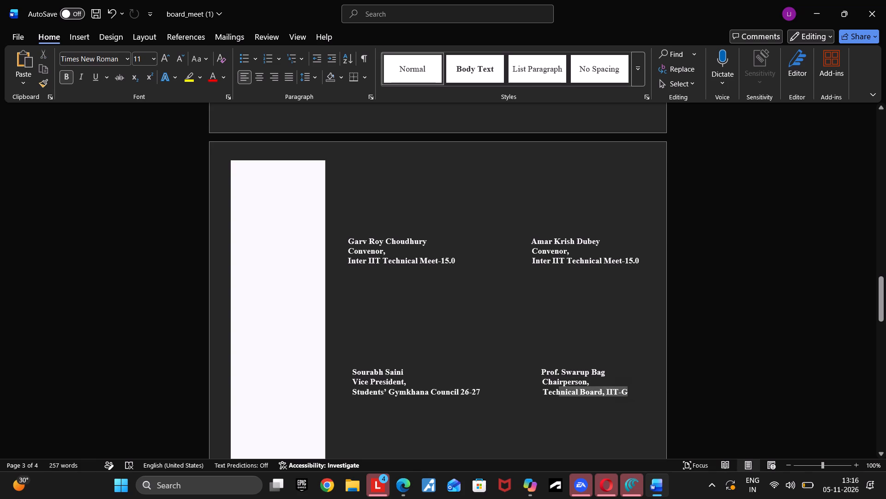
left_click_drag(567, 392, 548, 395)
left_click_drag(548, 395, 546, 391)
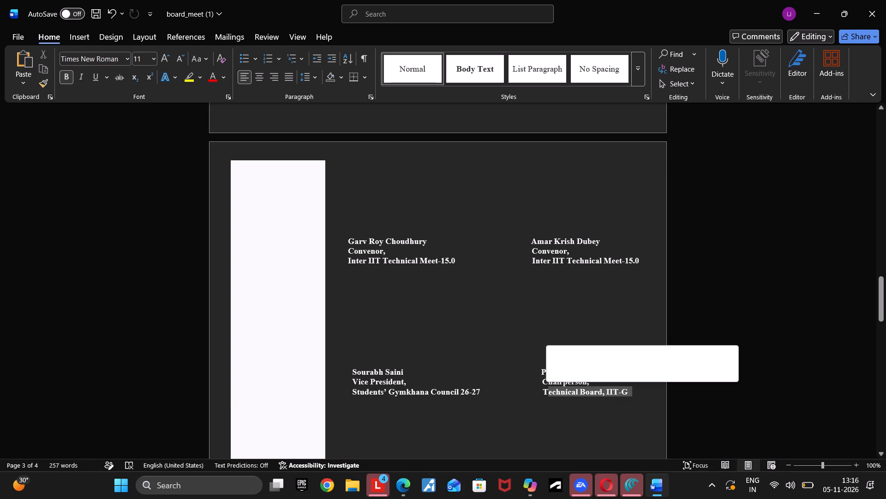
left_click(542, 385)
key("Delete")
key("Delete")
key("Delete")
key("Delete")
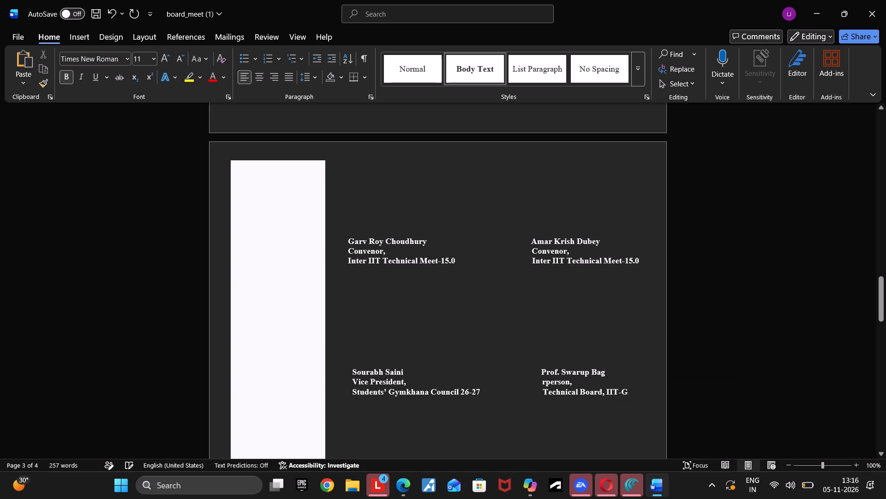
key("Delete")
key("Delete")
key("Delete")
key("Delete")
key("Delete")
key("Delete")
key("Delete")
key("Delete")
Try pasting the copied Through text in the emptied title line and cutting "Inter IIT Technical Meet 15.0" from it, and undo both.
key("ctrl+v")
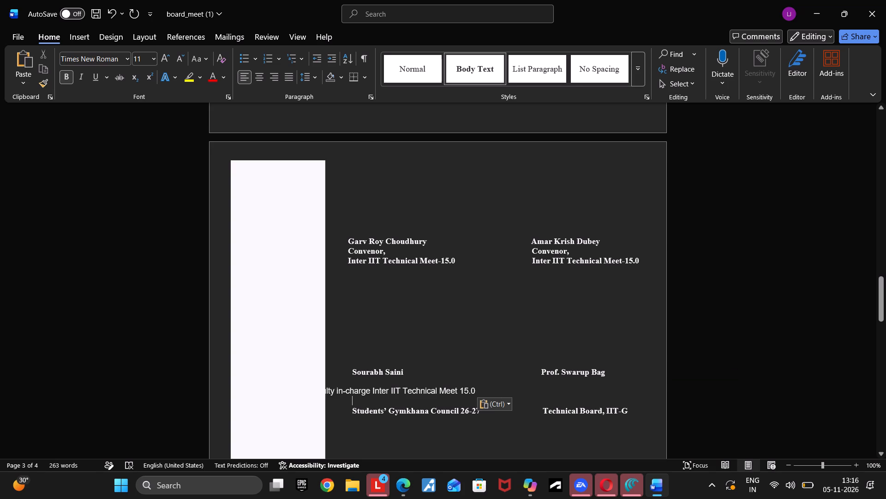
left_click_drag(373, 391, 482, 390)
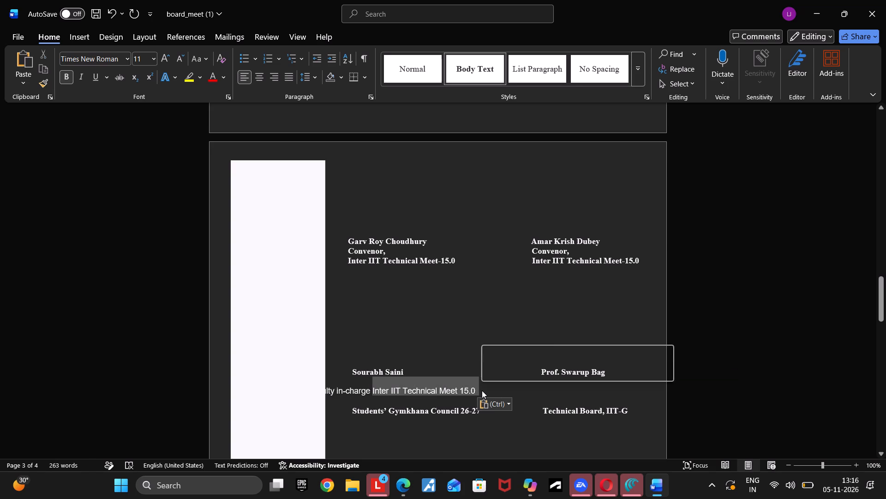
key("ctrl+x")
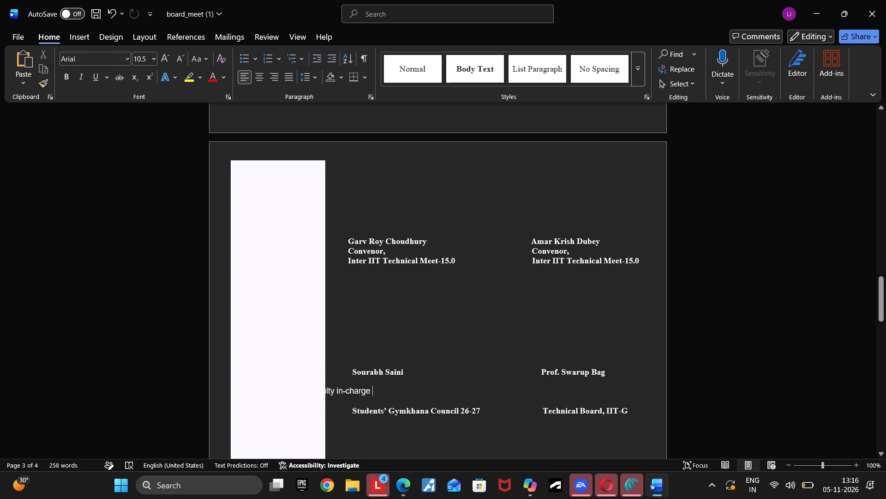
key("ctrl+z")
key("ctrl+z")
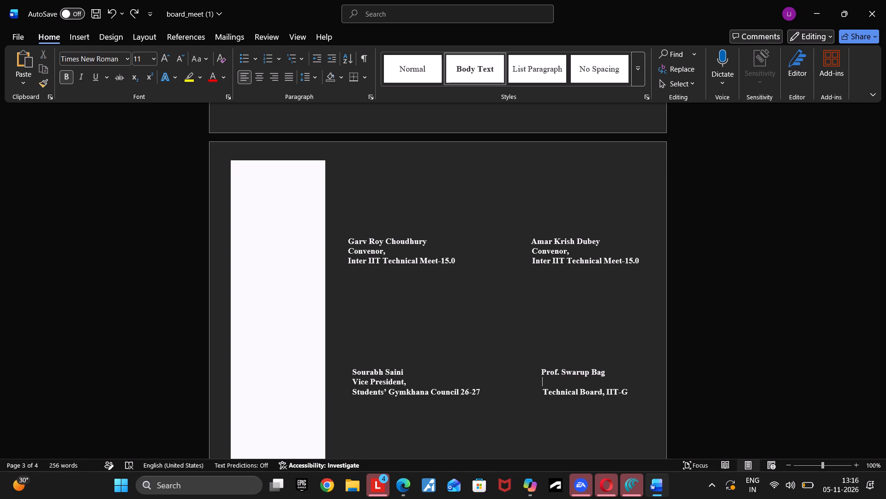
Copy only "Faculty in-charge" from the Through line into the empty title line beneath the professor's name beside the Vice President.
scroll(482, 390, "up", 10)
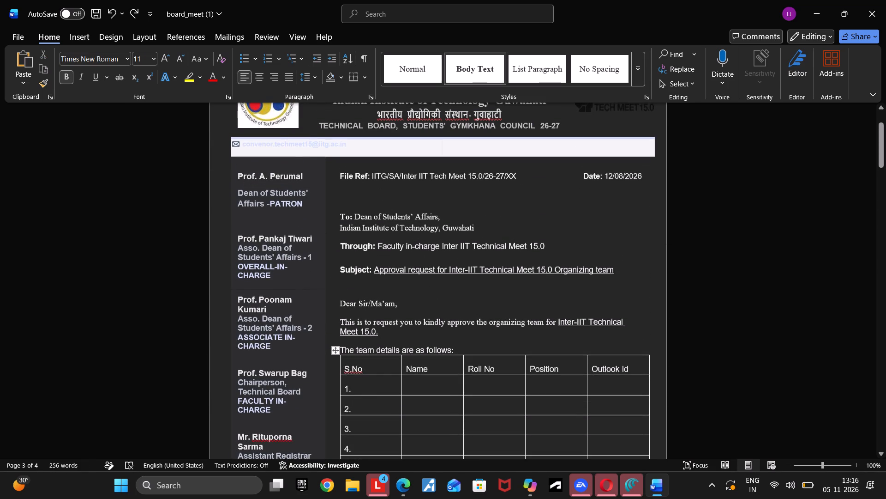
left_click_drag(437, 247, 381, 245)
key("ctrl+c")
scroll(381, 245, "down", 5)
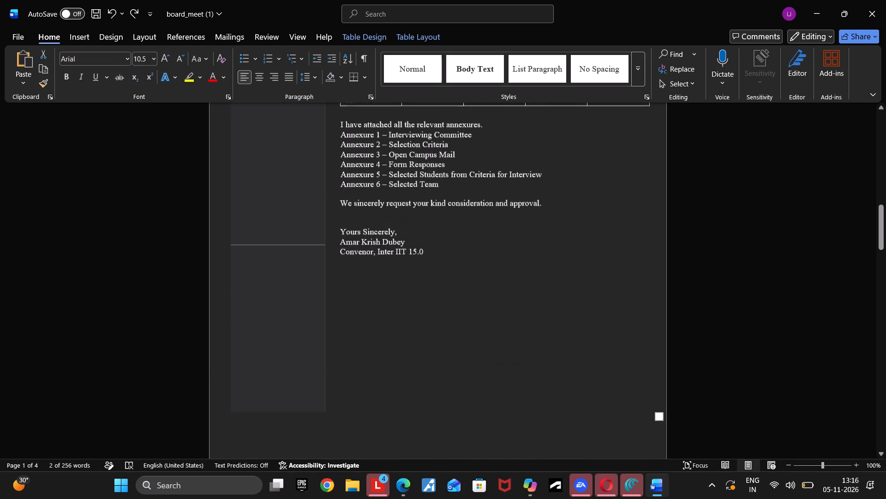
scroll(381, 245, "down", 3)
scroll(455, 319, "down", 1)
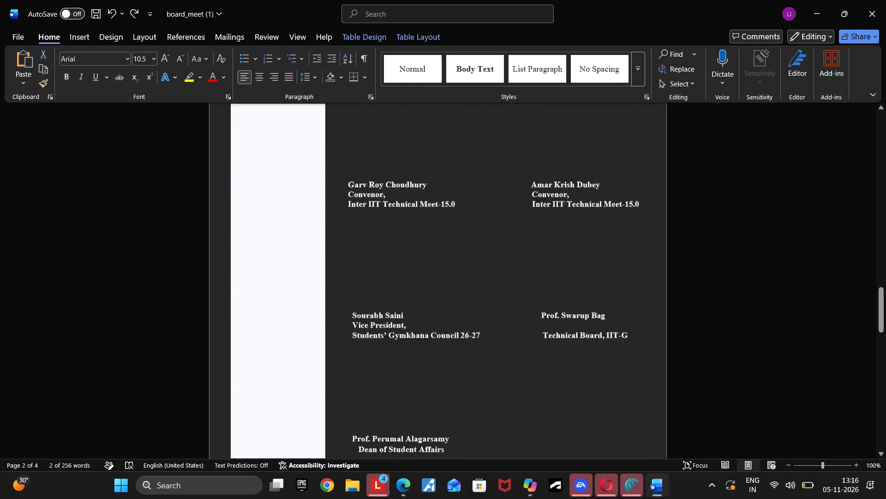
left_click(544, 296)
key("ctrl+v")
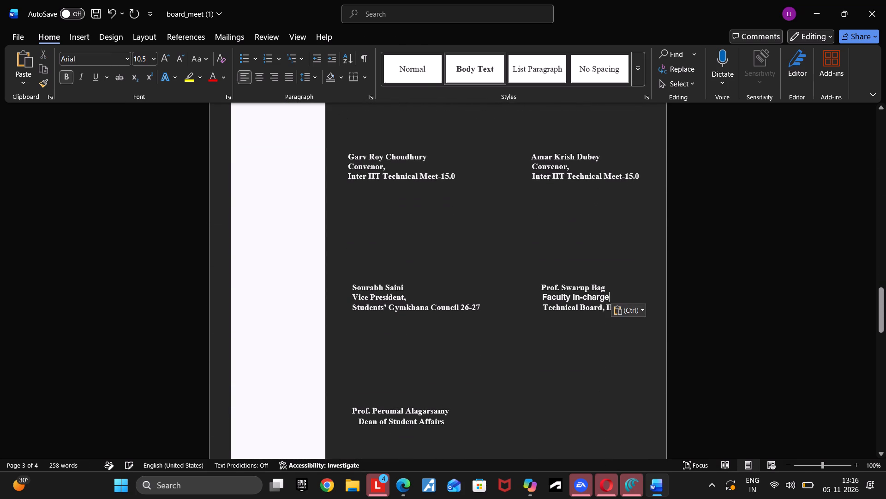
Copy "Inter IIT Technical Meet 15.0" from the letter's Through line.
left_click(585, 335)
scroll(585, 335, "up", 1)
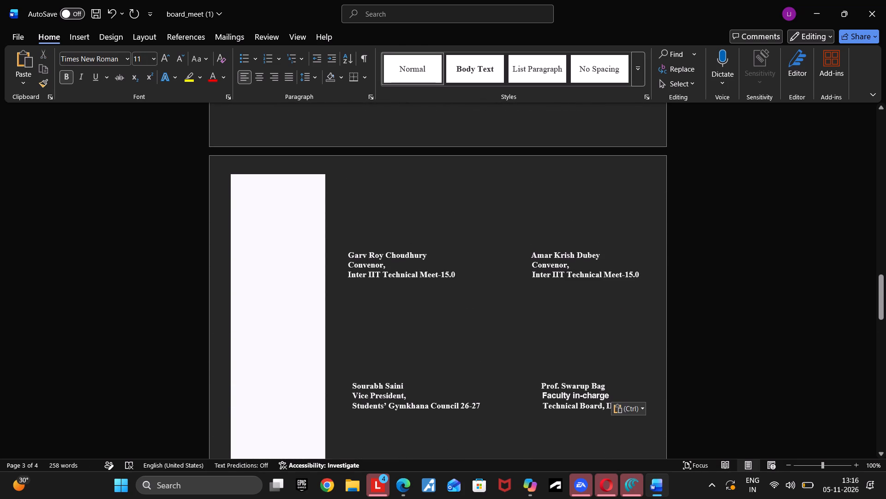
scroll(585, 335, "up", 7)
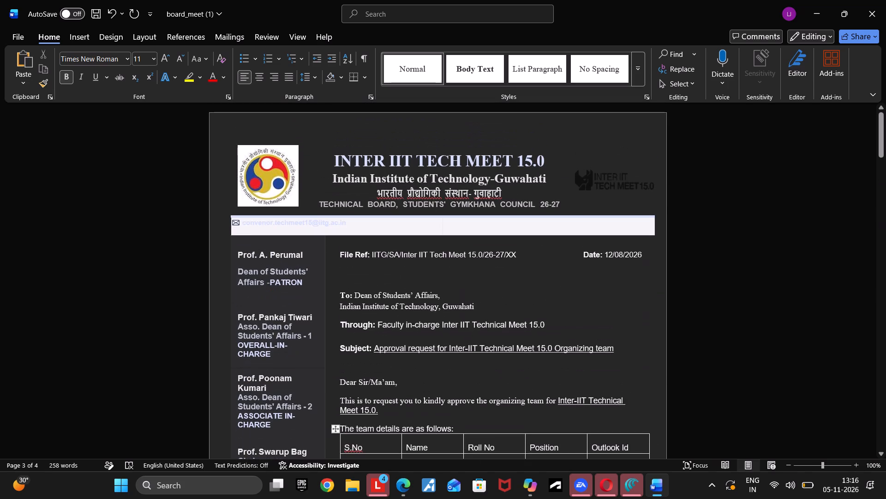
scroll(449, 345, "down", 1)
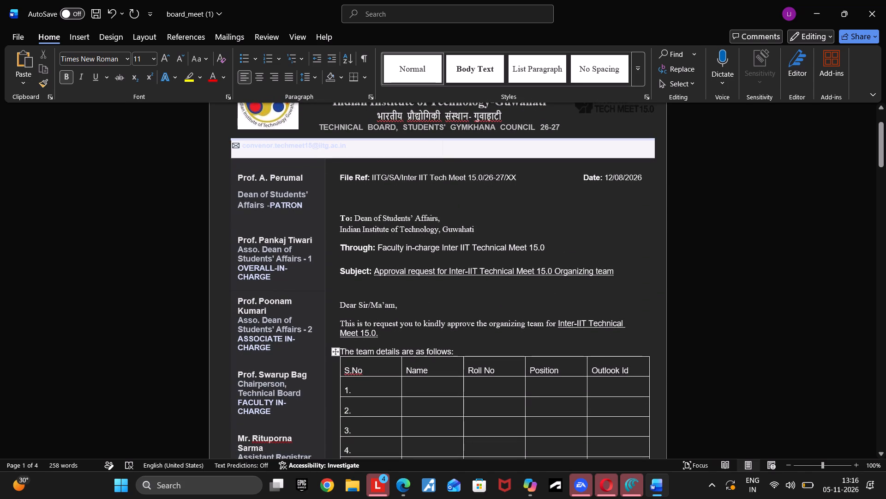
left_click_drag(443, 250, 473, 250)
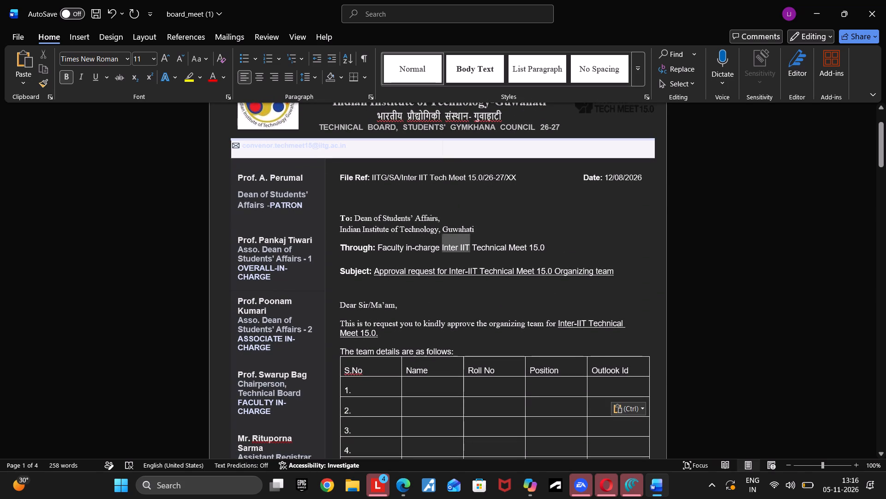
left_click_drag(473, 250, 531, 252)
key("ctrl+c")
Delete "Technical Board, IIT-G" and the spaces before it, below the "Faculty in-charge" title.
scroll(531, 252, "down", 6)
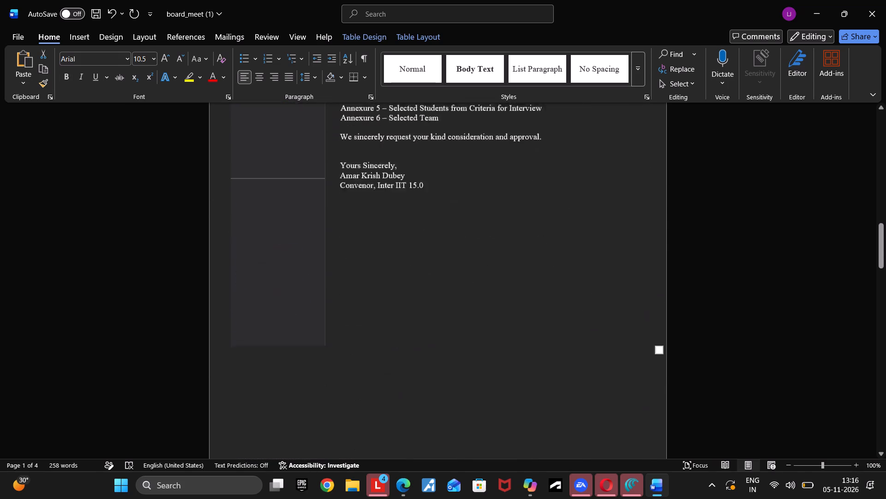
scroll(531, 252, "down", 6)
scroll(531, 252, "up", 2)
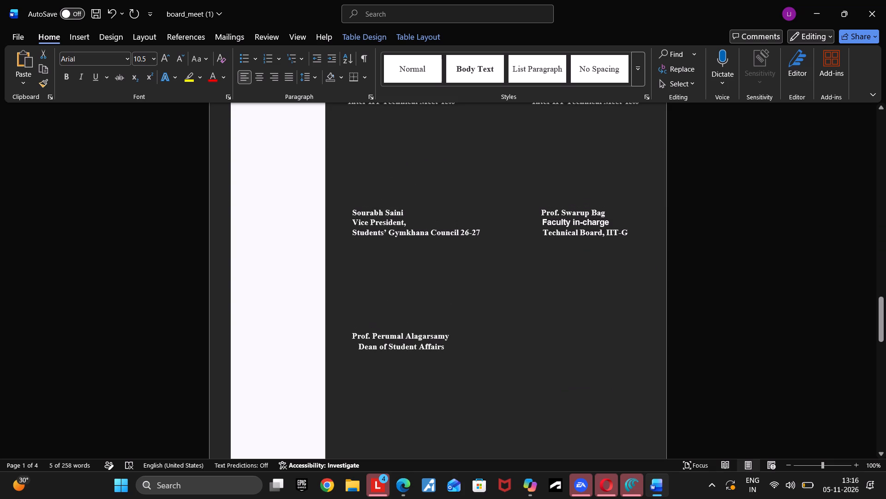
left_click_drag(628, 232, 537, 231)
key("BackSpace")
key("BackSpace")
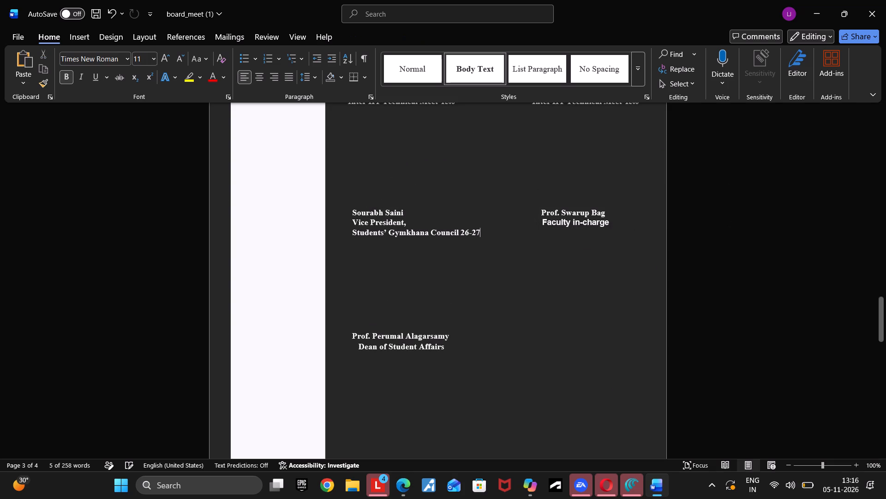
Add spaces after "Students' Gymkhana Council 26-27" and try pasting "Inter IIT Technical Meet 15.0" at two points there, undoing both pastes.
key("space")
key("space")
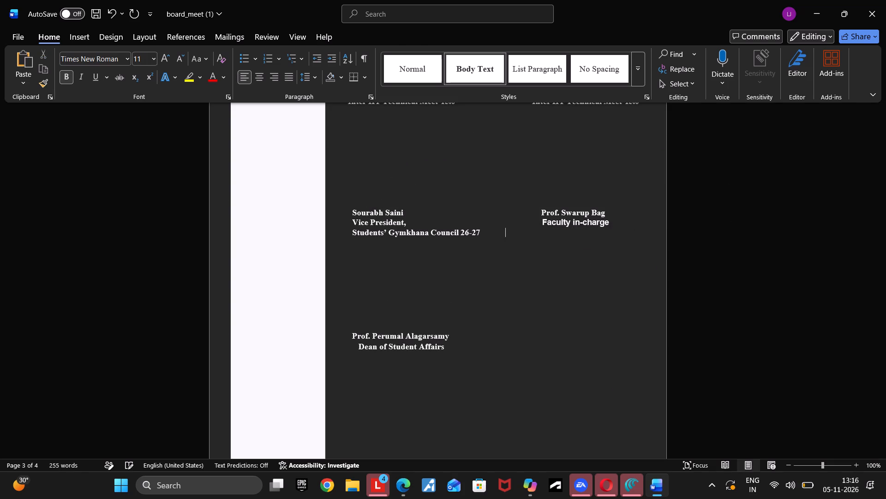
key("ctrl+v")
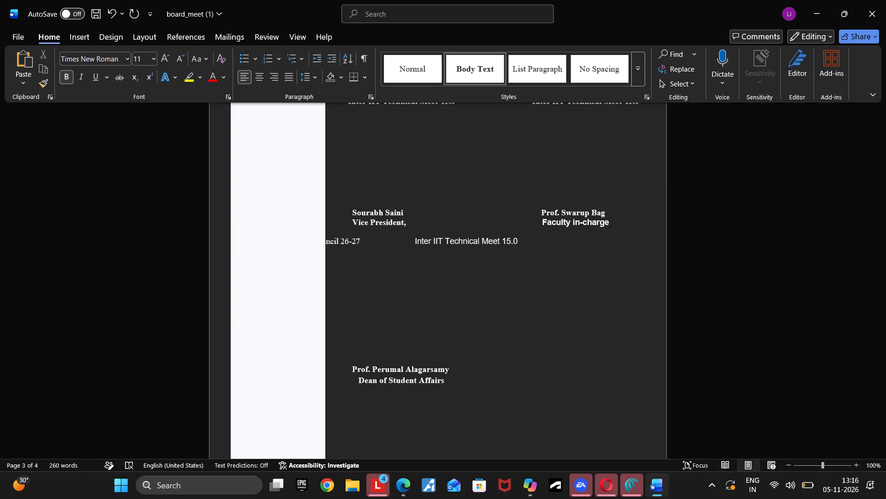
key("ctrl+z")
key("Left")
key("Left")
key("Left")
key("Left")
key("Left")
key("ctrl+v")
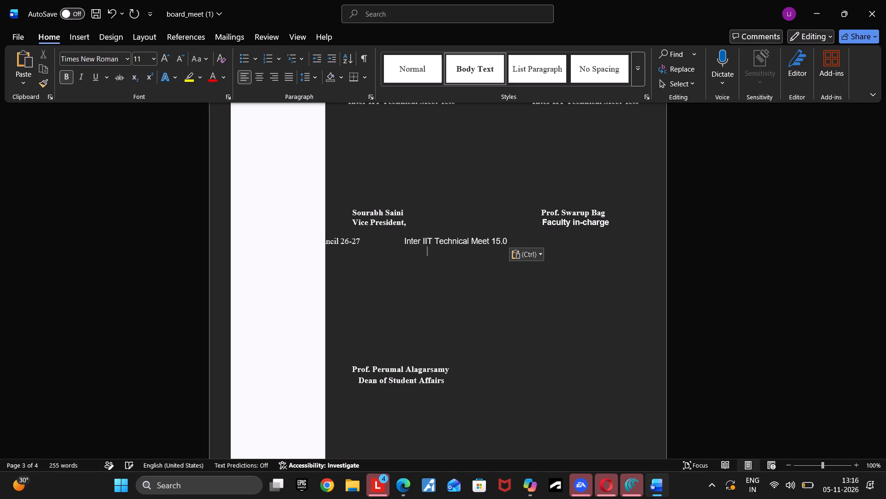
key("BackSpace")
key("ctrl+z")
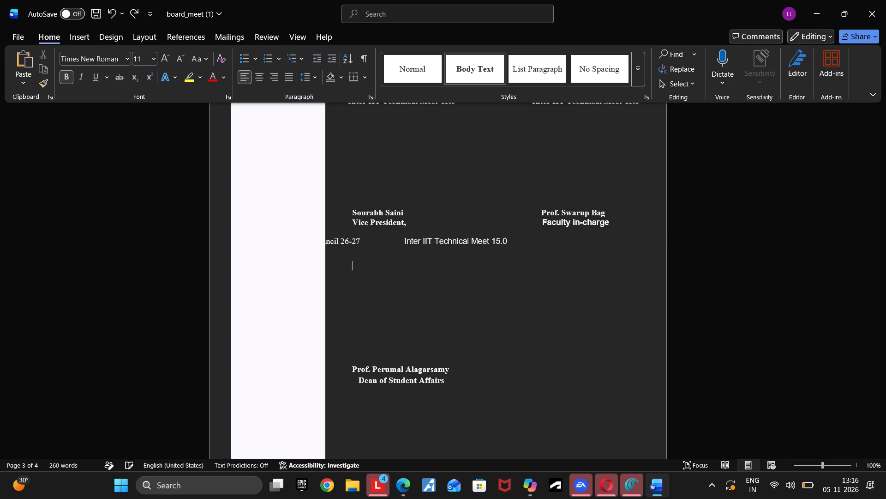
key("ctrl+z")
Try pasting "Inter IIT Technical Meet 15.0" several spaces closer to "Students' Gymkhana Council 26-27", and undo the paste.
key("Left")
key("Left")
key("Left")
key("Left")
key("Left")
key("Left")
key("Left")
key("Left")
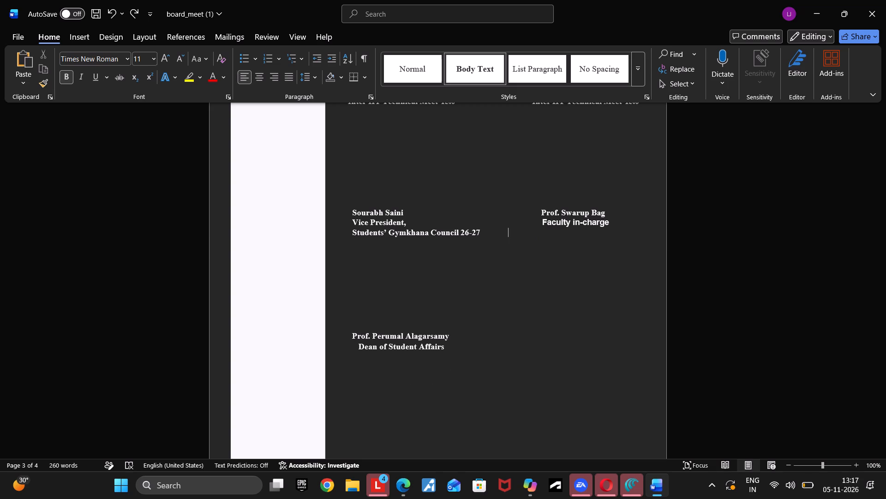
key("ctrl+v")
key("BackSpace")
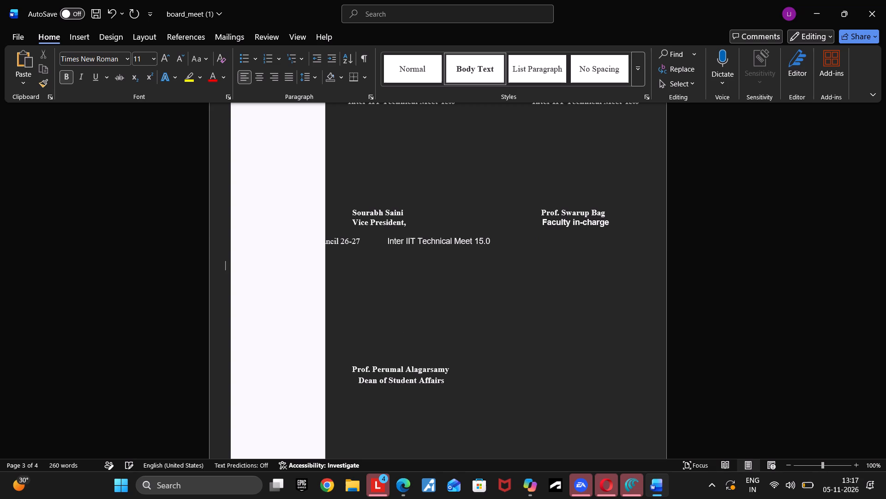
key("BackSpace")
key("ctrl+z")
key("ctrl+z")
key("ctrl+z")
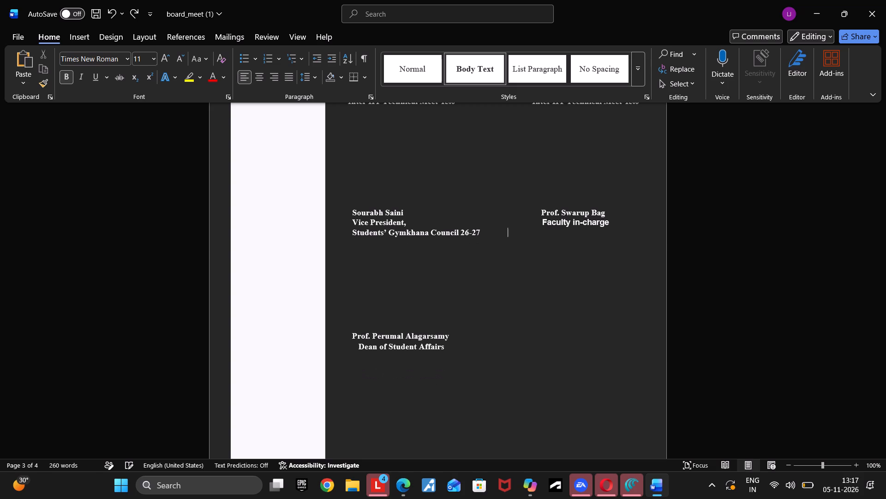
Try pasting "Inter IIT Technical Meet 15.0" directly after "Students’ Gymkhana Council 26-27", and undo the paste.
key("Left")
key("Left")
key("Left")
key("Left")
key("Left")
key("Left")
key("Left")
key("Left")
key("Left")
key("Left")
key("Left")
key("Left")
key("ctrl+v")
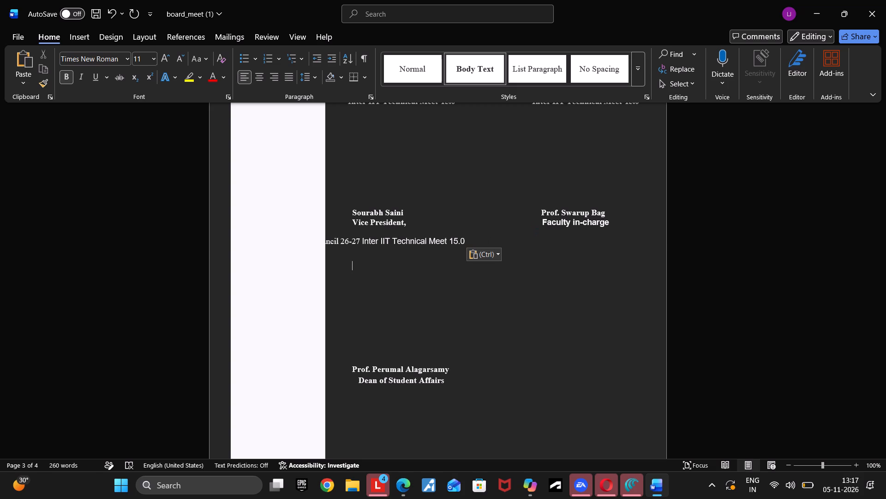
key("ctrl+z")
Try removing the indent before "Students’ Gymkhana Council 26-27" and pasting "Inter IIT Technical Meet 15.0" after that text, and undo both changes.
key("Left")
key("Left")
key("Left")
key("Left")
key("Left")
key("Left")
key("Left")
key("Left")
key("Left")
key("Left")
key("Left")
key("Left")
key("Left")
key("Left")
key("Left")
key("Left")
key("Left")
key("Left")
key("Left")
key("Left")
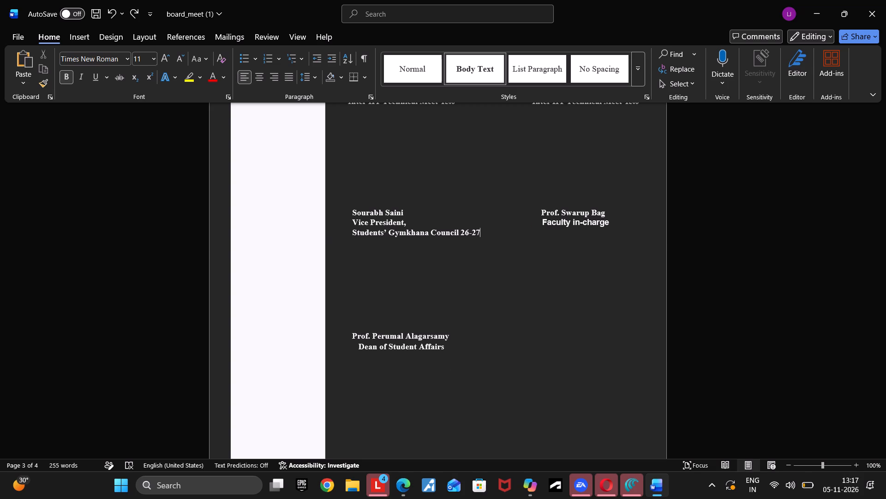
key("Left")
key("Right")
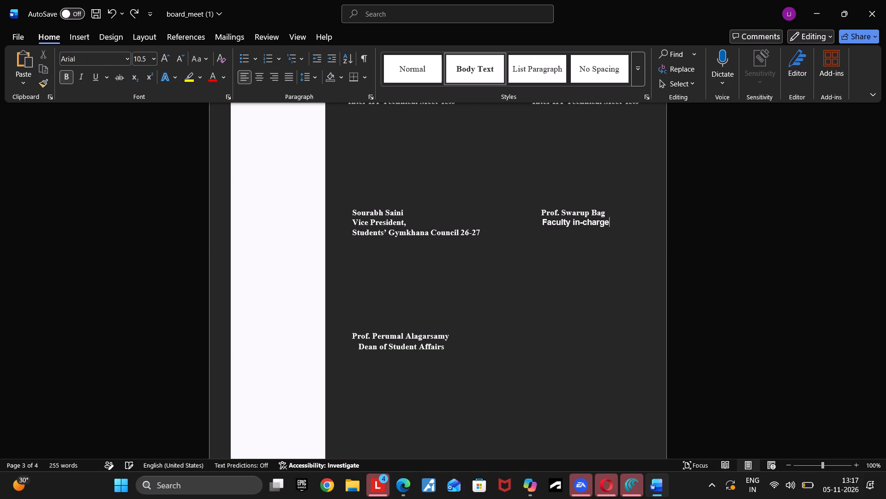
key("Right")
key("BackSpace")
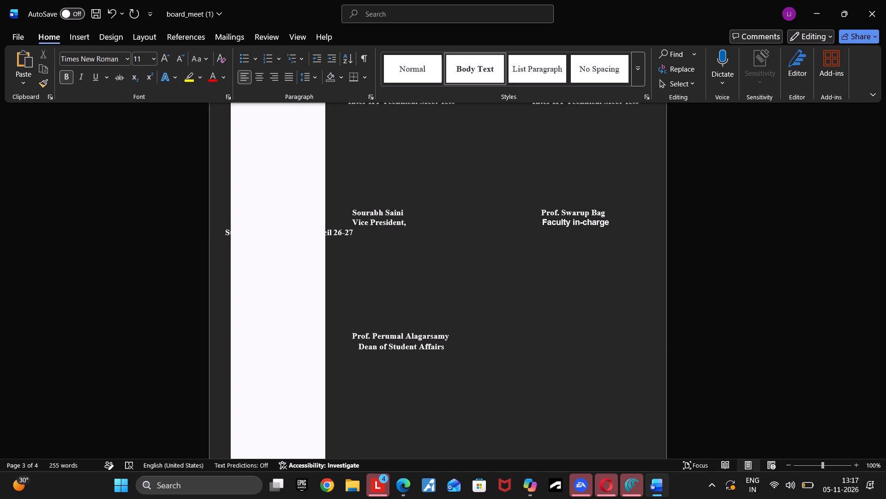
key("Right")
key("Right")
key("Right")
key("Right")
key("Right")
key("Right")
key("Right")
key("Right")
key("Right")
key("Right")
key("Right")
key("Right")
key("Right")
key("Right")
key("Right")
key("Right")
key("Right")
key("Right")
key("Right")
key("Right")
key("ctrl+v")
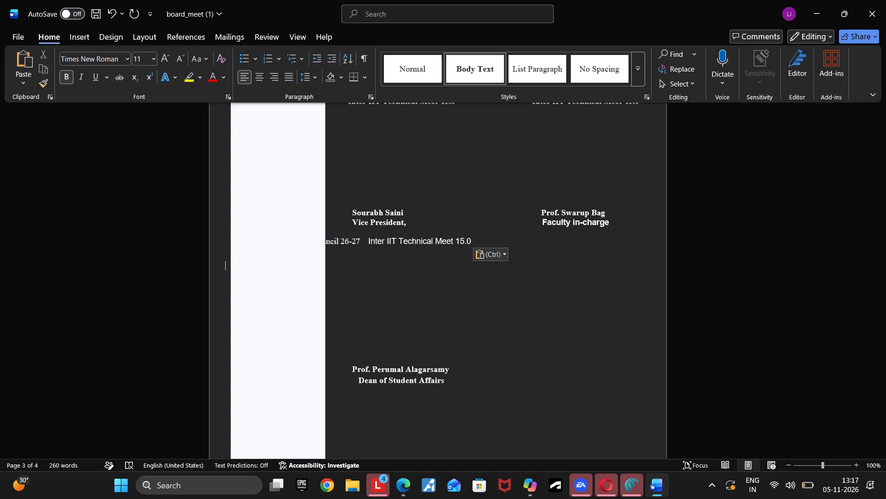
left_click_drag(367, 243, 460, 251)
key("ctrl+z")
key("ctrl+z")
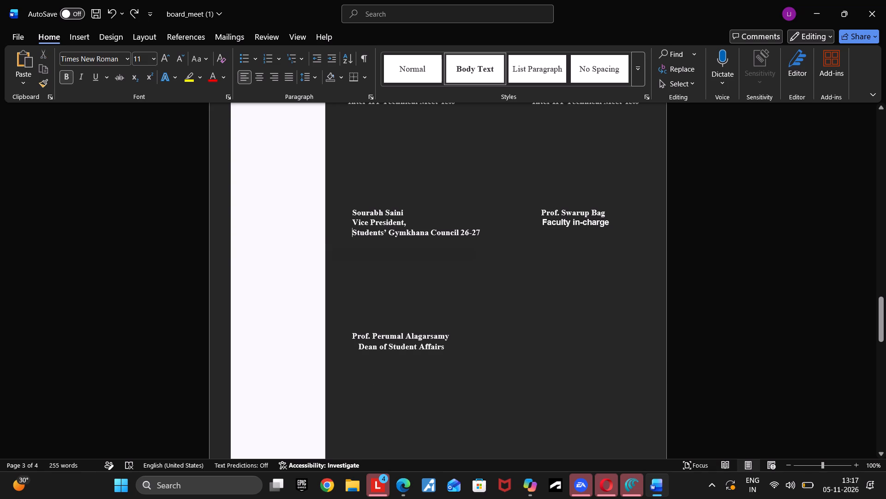
Enter "Inter-IIT Techmeet 15.0" below the "Faculty in-charge" title, level with "Students’ Gymkhana Council 26-27".
left_click(532, 236)
type("Inter")
key("shift+underscore")
key("BackSpace")
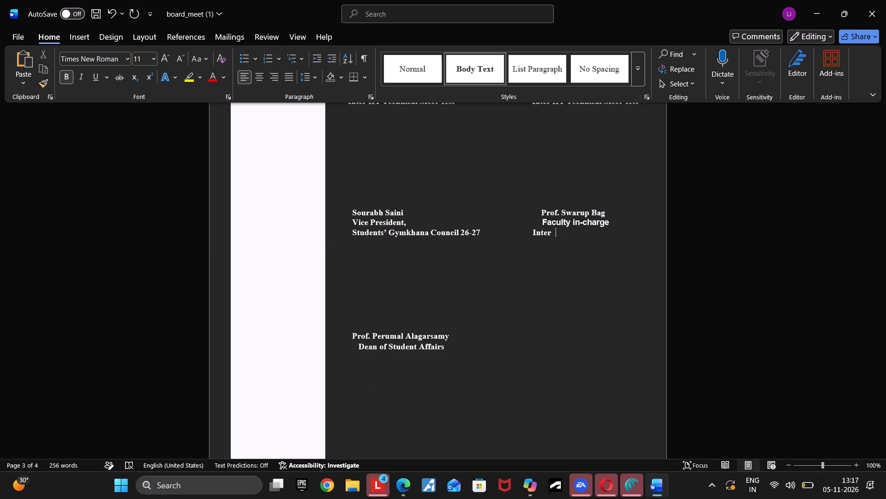
key("BackSpace")
key("BackSpace")
key("BackSpace")
key("BackSpace")
key("BackSpace")
type("In")
type("ter")
key("space")
key("BackSpace")
type("-IIt")
key("BackSpace")
type("T Technic")
key("BackSpace")
key("BackSpace")
key("BackSpace")
type("meet 1")
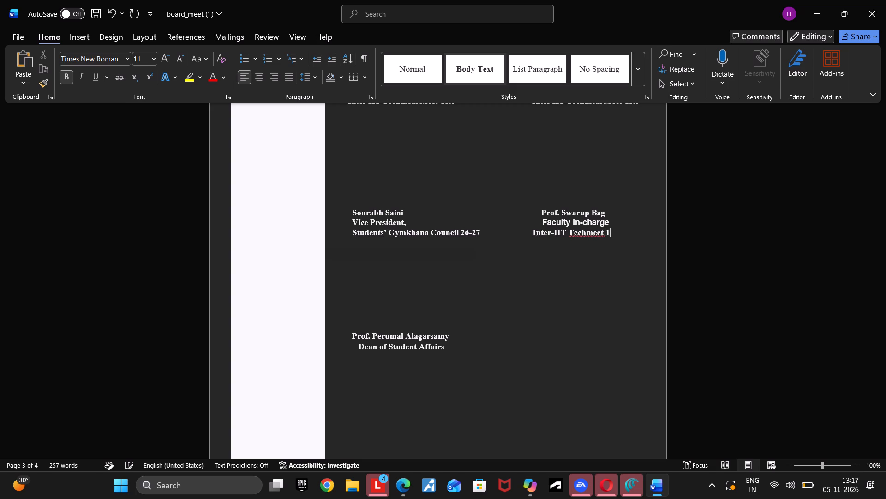
type("5.0")
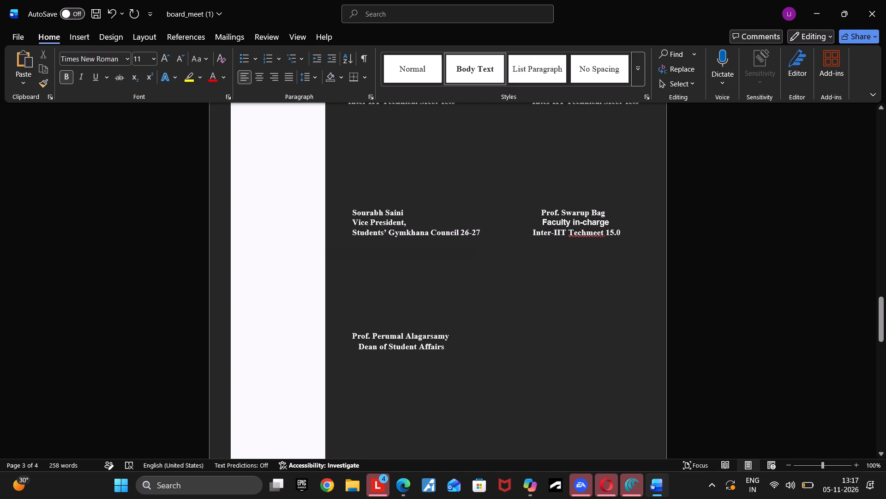
Add one space before the faculty in-charge's name and one before "Inter-IIT Techmeet 15.0" in that signature block.
left_click(535, 216)
key("space")
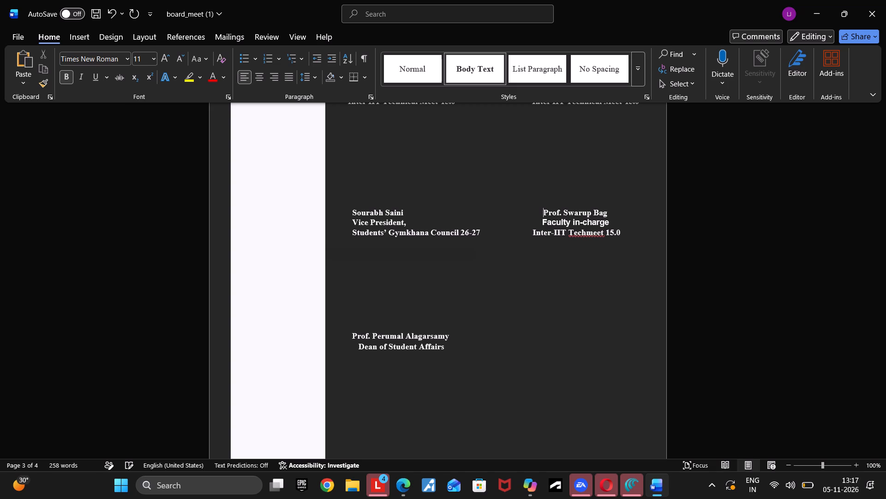
left_click(533, 235)
key("space")
left_click(553, 282)
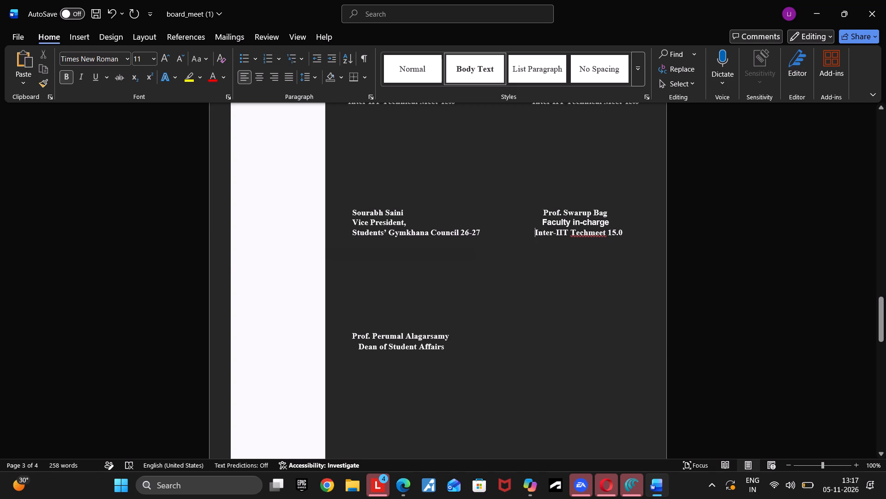
Review the letter from the signature blocks back to its header, checking the closing, team table and opening lines.
scroll(553, 282, "up", 10)
scroll(553, 282, "down", 7)
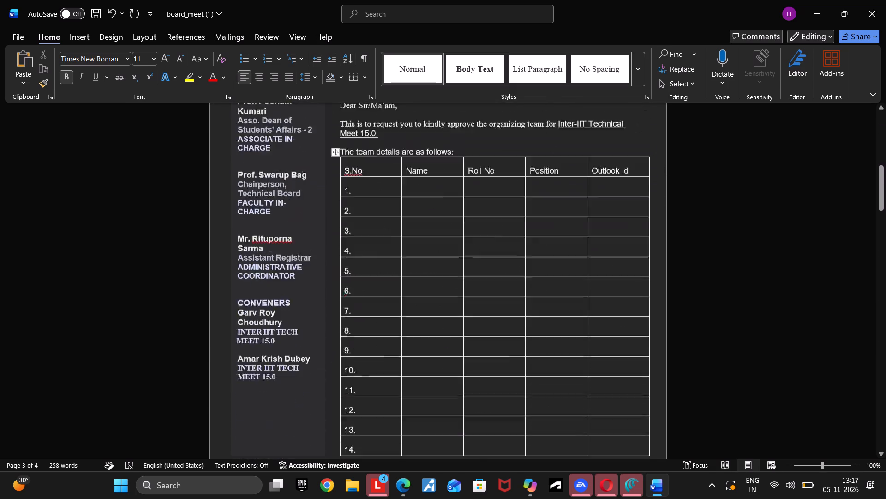
scroll(553, 282, "down", 5)
scroll(553, 282, "up", 3)
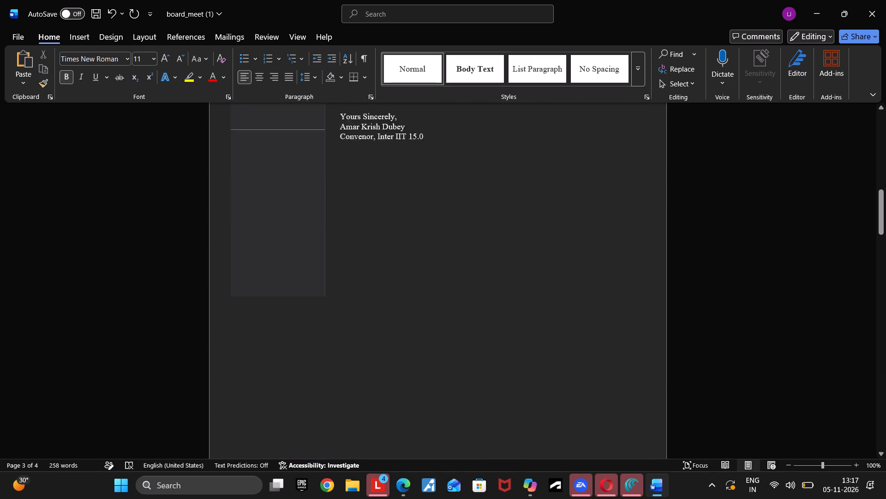
scroll(553, 282, "up", 2)
scroll(553, 282, "down", 1)
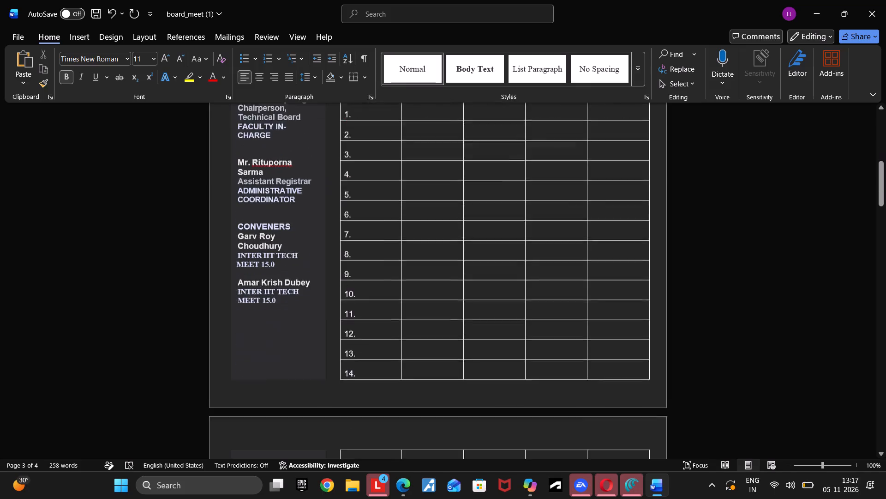
scroll(553, 282, "down", 2)
scroll(553, 282, "up", 5)
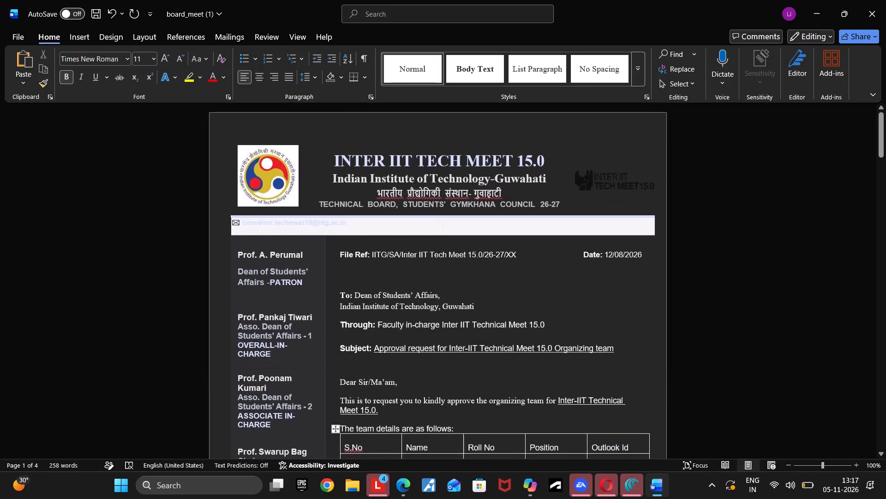
Open the Share dialog for the approval letter, with its options to upload the document or attach a copy.
scroll(553, 282, "up", 1)
left_click(851, 36)
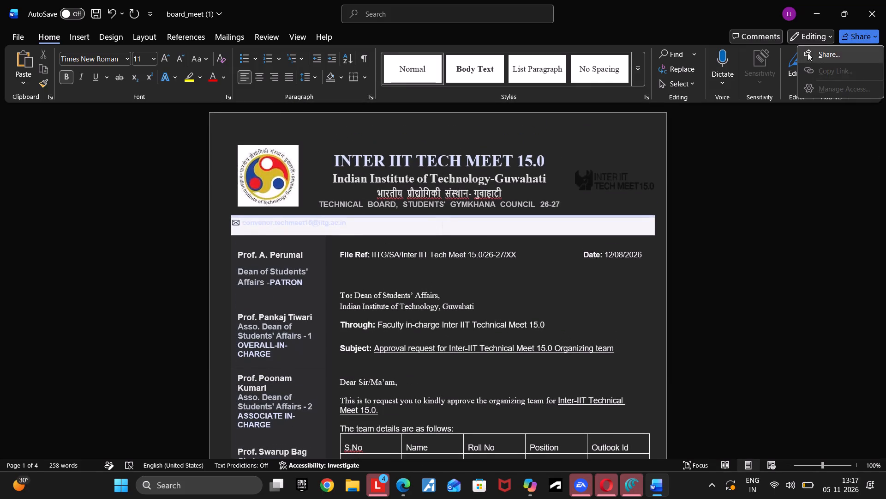
left_click(823, 51)
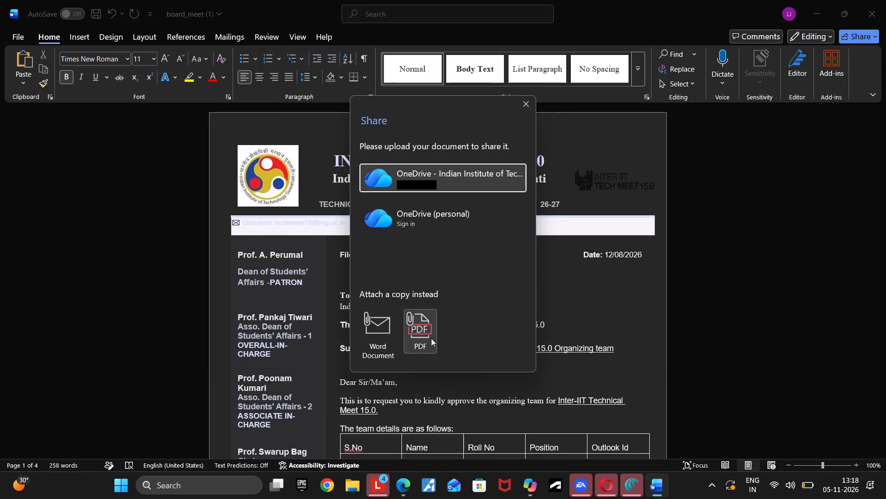
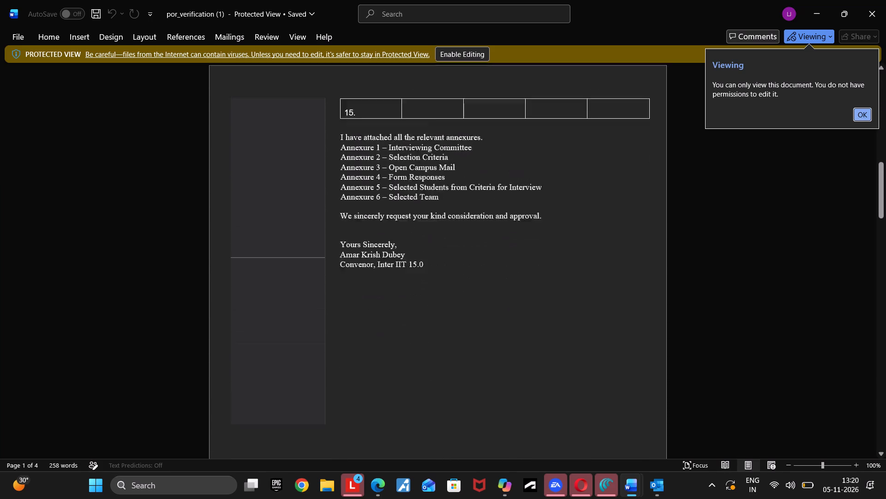
Review the por_verification (1) letter's annexure list and closing, then its header, address lines and team table.
scroll(546, 165, "up", 4)
scroll(546, 165, "down", 9)
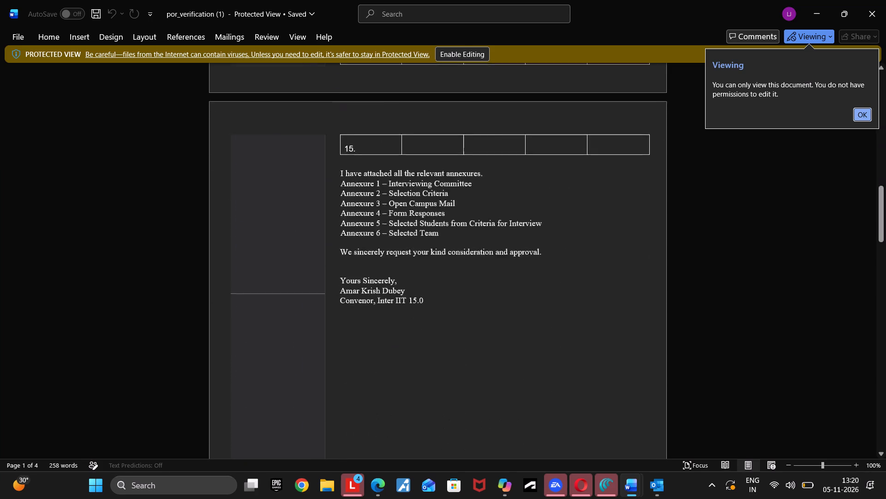
scroll(546, 165, "down", 6)
scroll(546, 165, "up", 15)
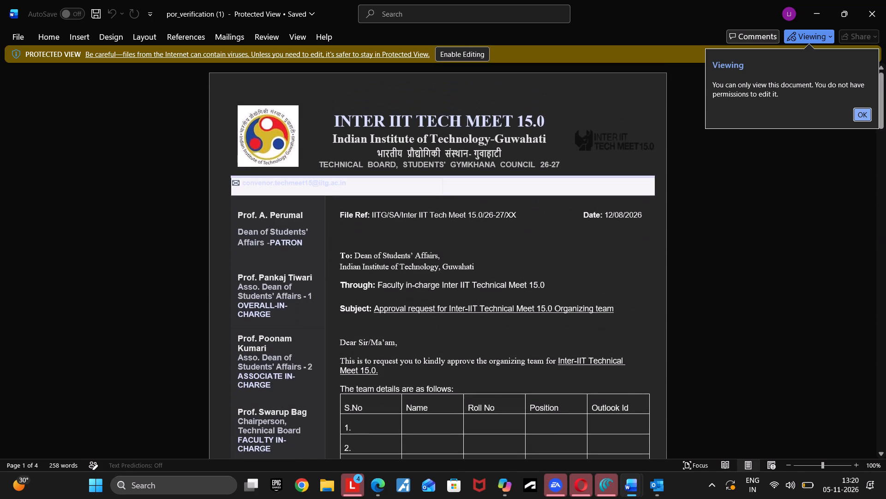